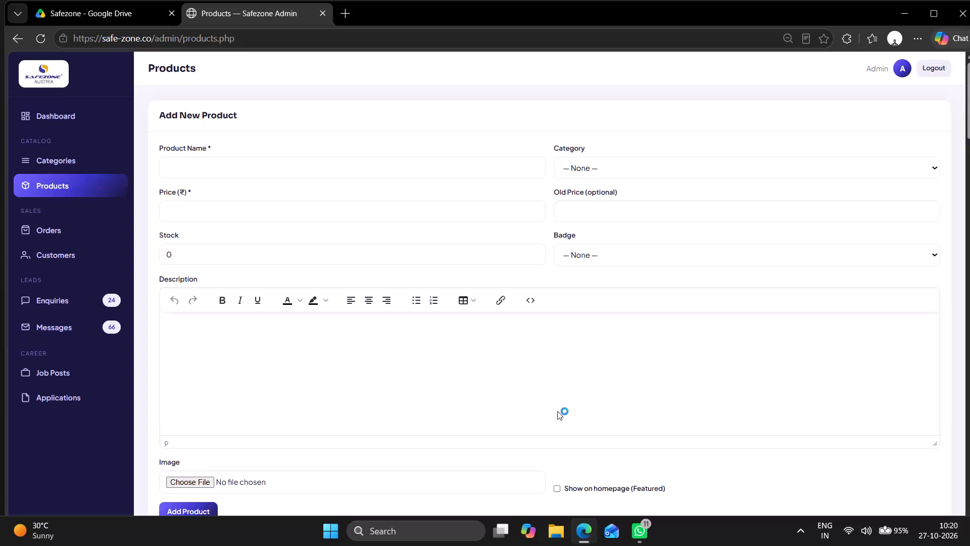
# Look through the existing entries in the All Products list, checking their names, categories and prices.
pyautogui.scroll(-15, 557, 411)
pyautogui.scroll(-6, 507, 423)
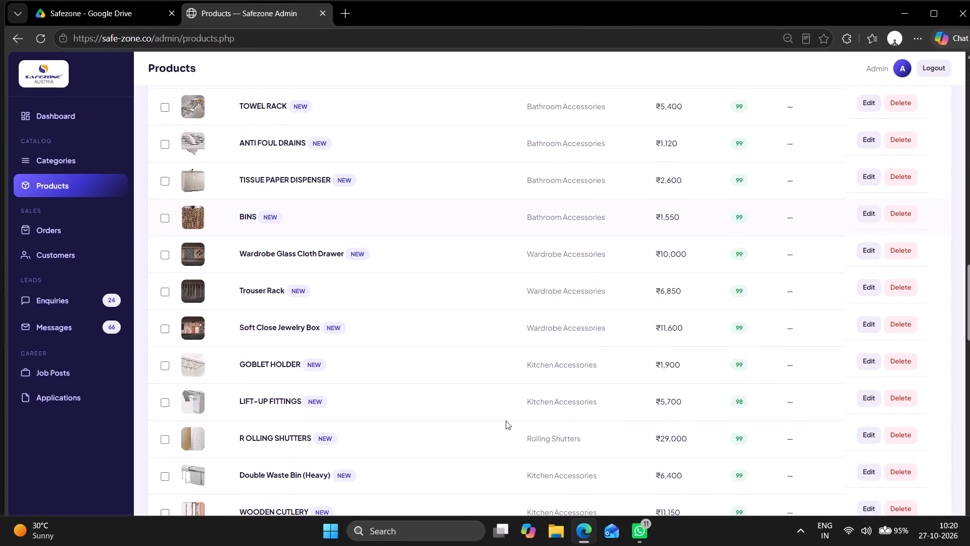
pyautogui.scroll(-13, 503, 420)
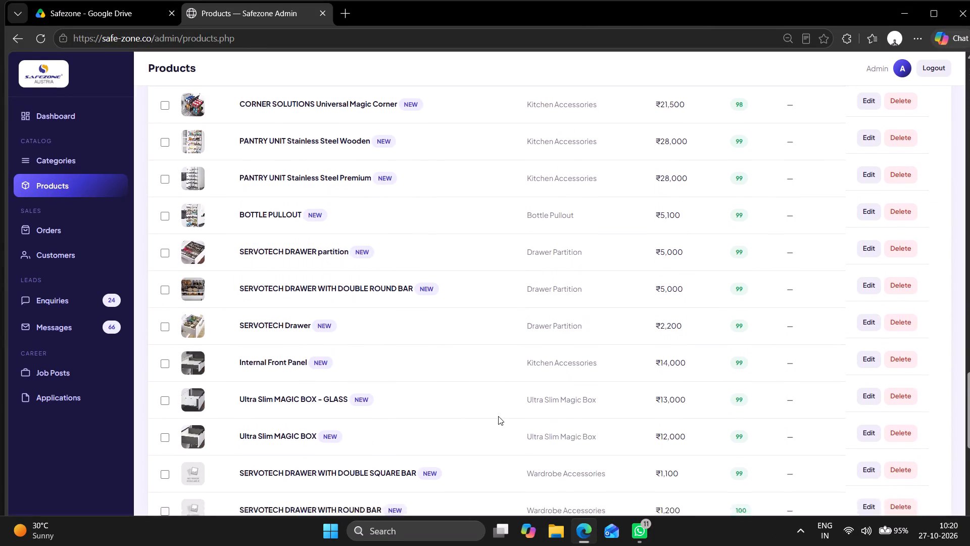
pyautogui.scroll(-1, 498, 416)
pyautogui.scroll(2, 466, 407)
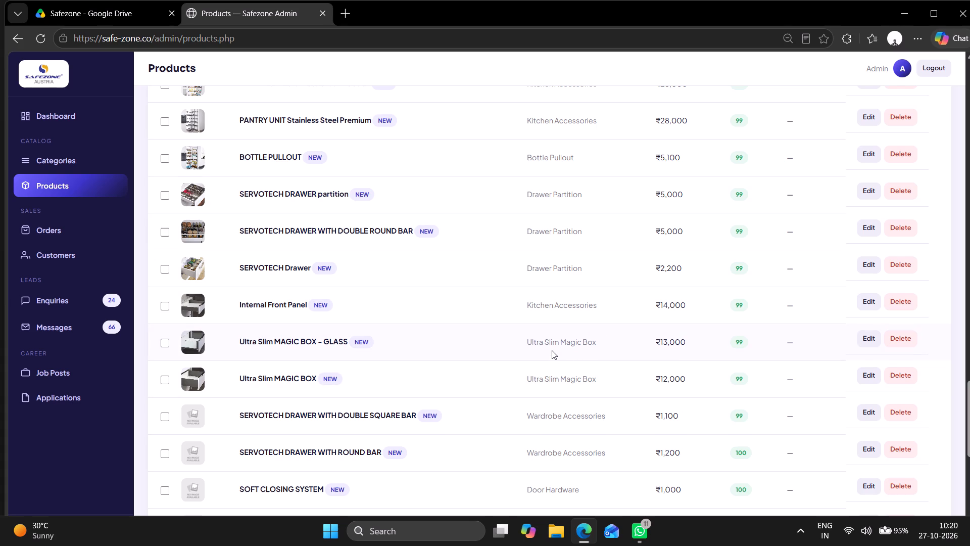
pyautogui.scroll(4, 404, 339)
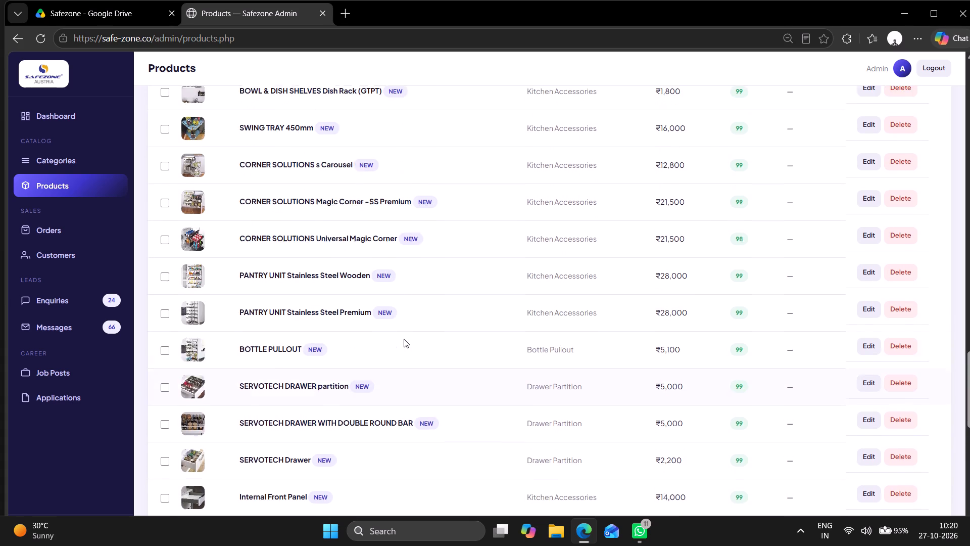
pyautogui.scroll(2, 401, 332)
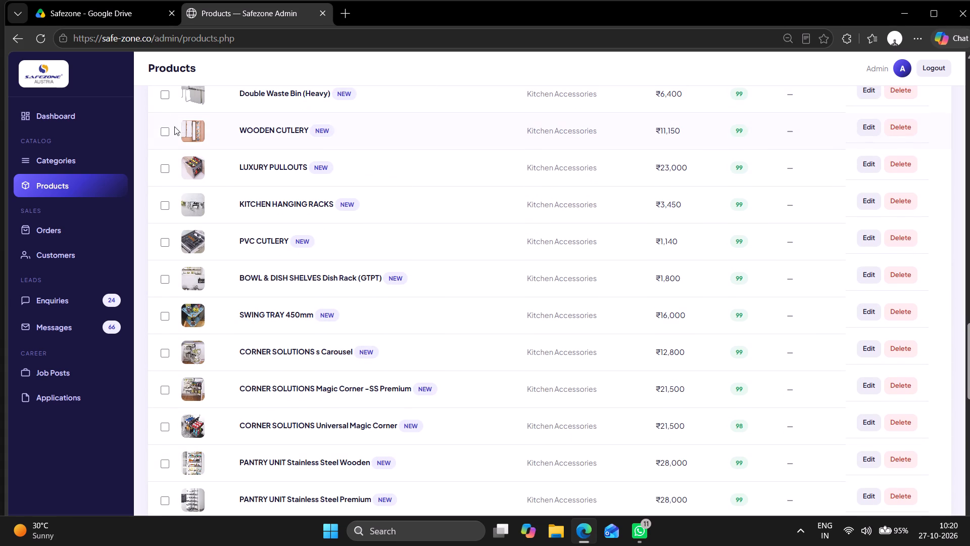
# Switch to Google Drive, open the 3. Ultra Slim Magic Box folder and download the image 53.png.
pyautogui.click(121, 17)
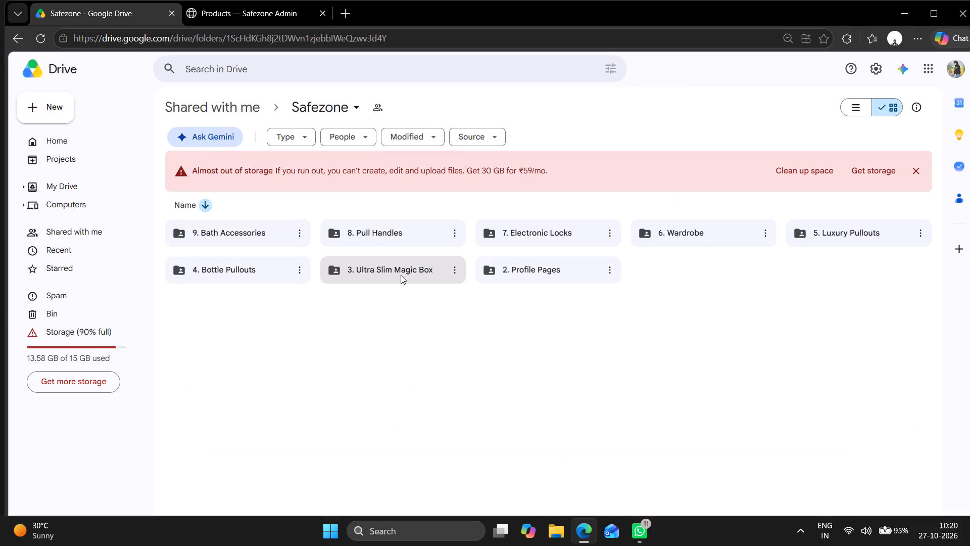
pyautogui.doubleClick(410, 274)
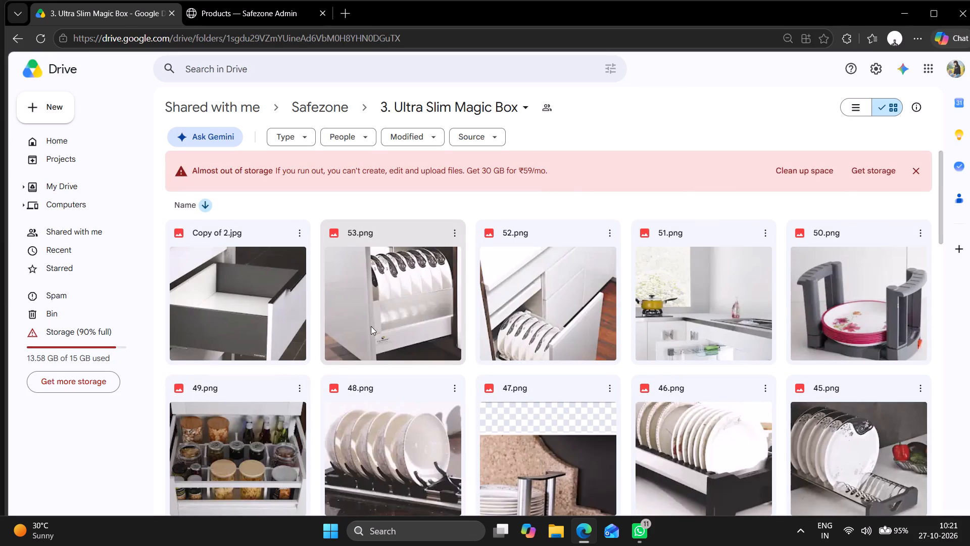
pyautogui.scroll(-2, 369, 321)
pyautogui.scroll(2, 376, 311)
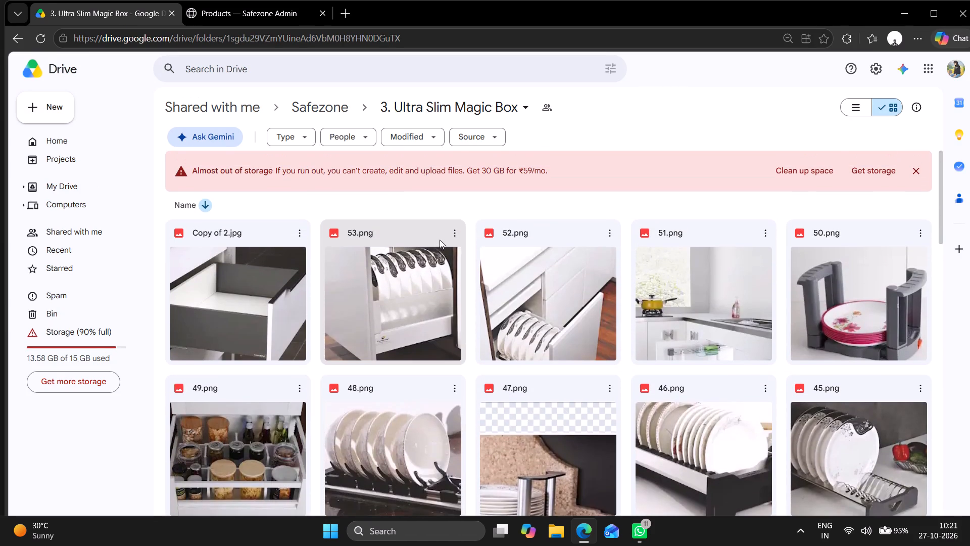
pyautogui.doubleClick(448, 237)
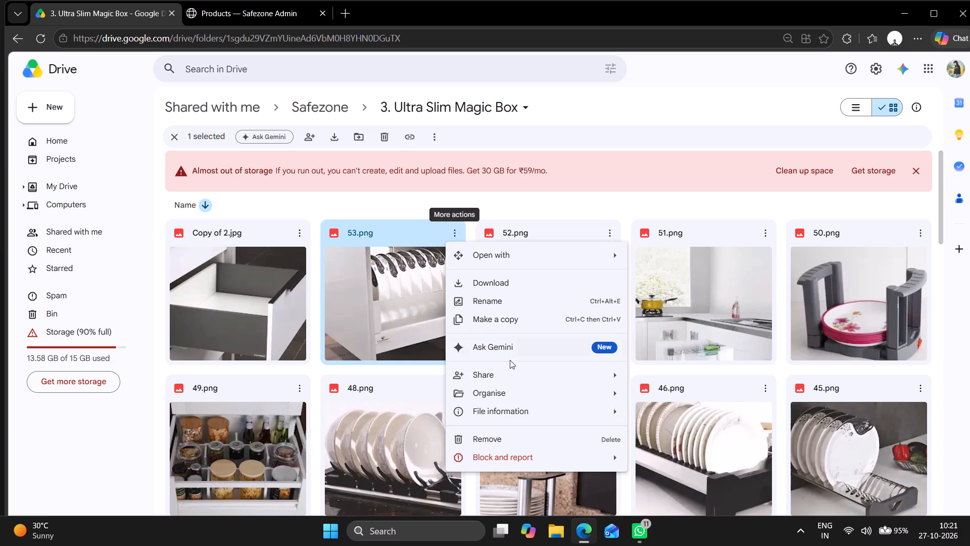
pyautogui.click(477, 285)
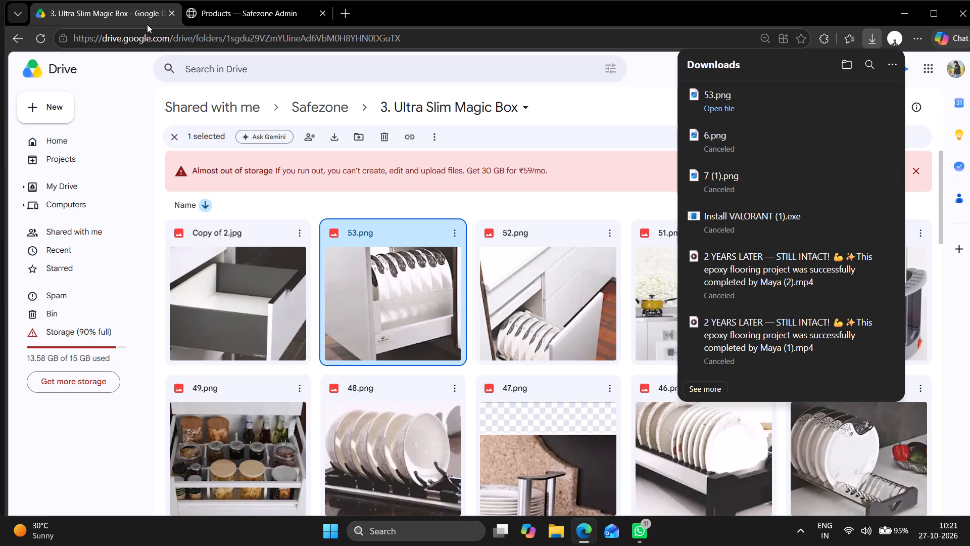
# Return to Safezone Admin and attach 53.png from Downloads as the new product's image.
pyautogui.click(217, 13)
pyautogui.scroll(5, 264, 138)
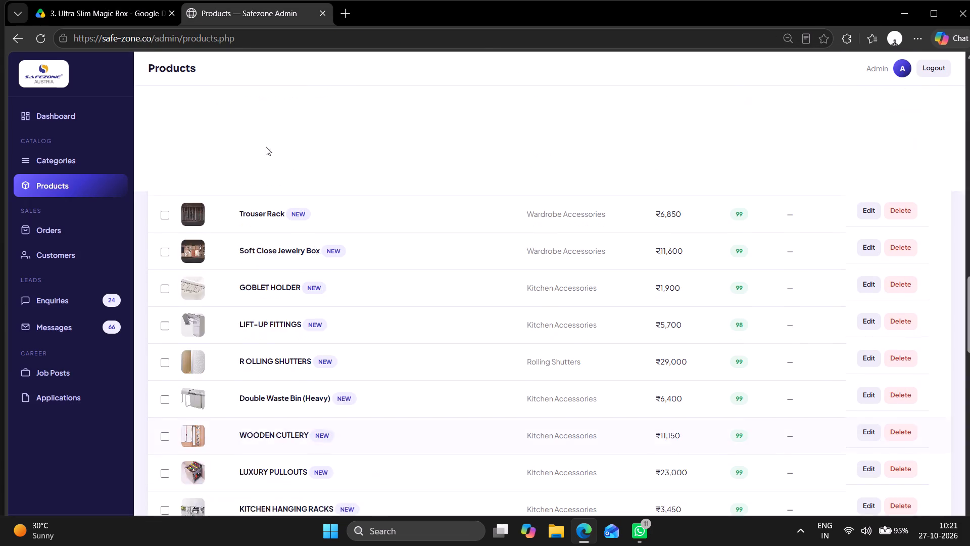
pyautogui.scroll(20, 266, 147)
pyautogui.scroll(1, 266, 147)
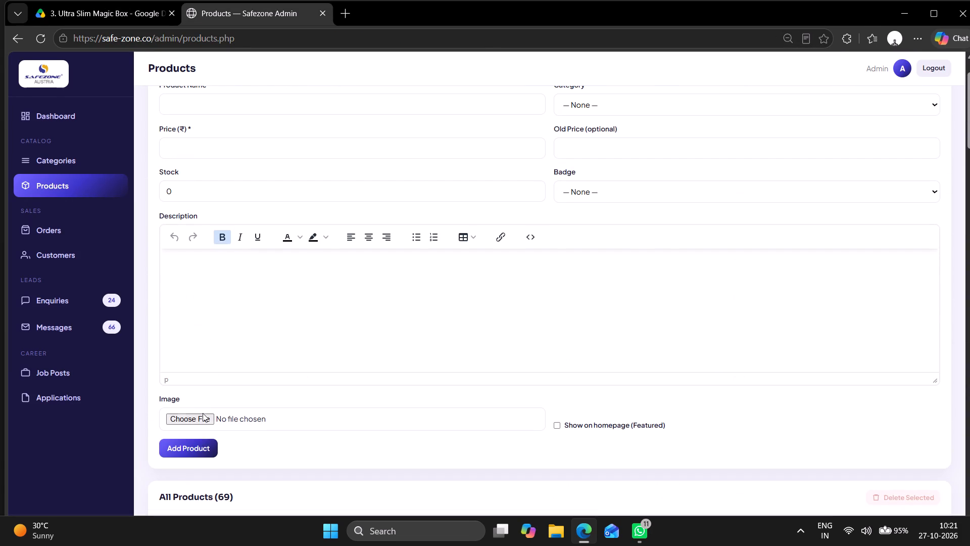
pyautogui.doubleClick(202, 420)
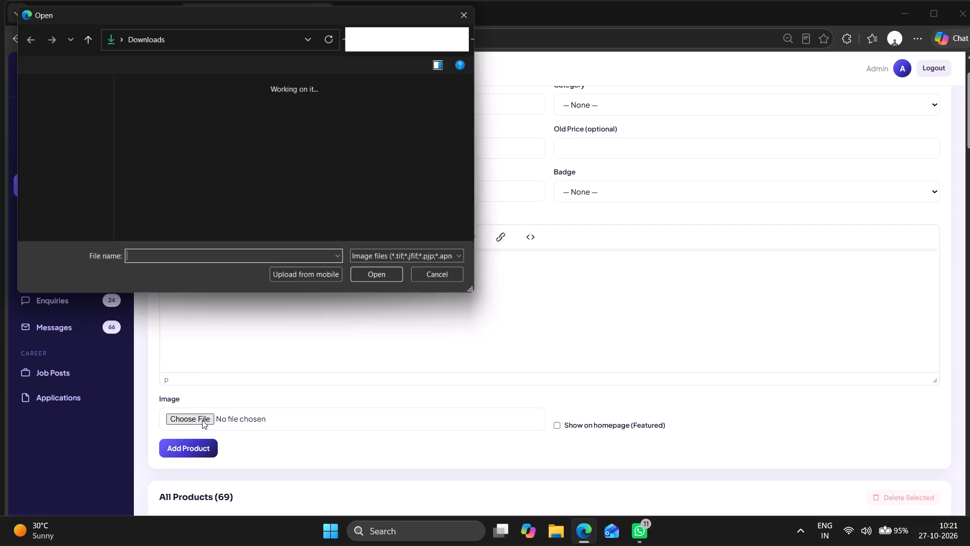
pyautogui.click(142, 116)
pyautogui.click(142, 112)
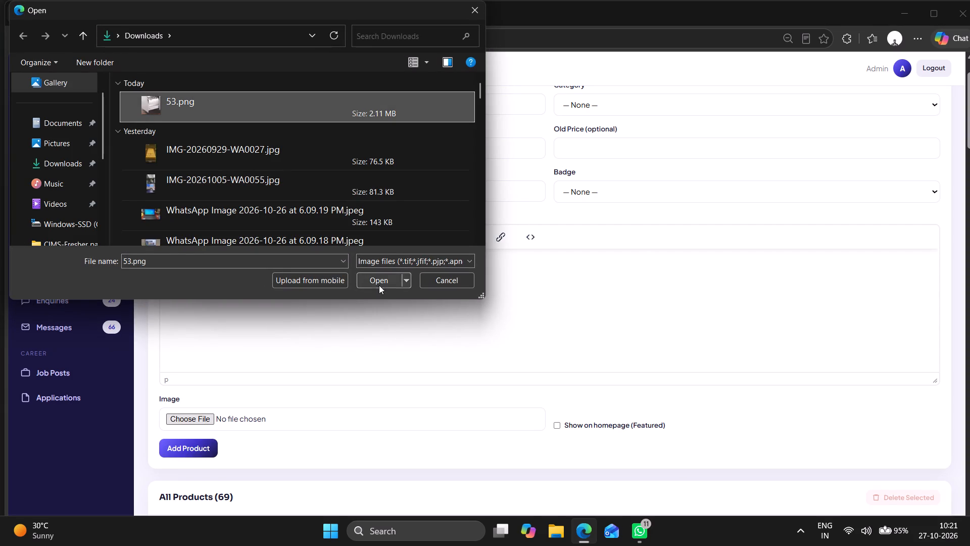
pyautogui.doubleClick(377, 283)
# Enter SERVOTECH Drawer as the new product's name.
pyautogui.scroll(4, 302, 299)
pyautogui.click(221, 169)
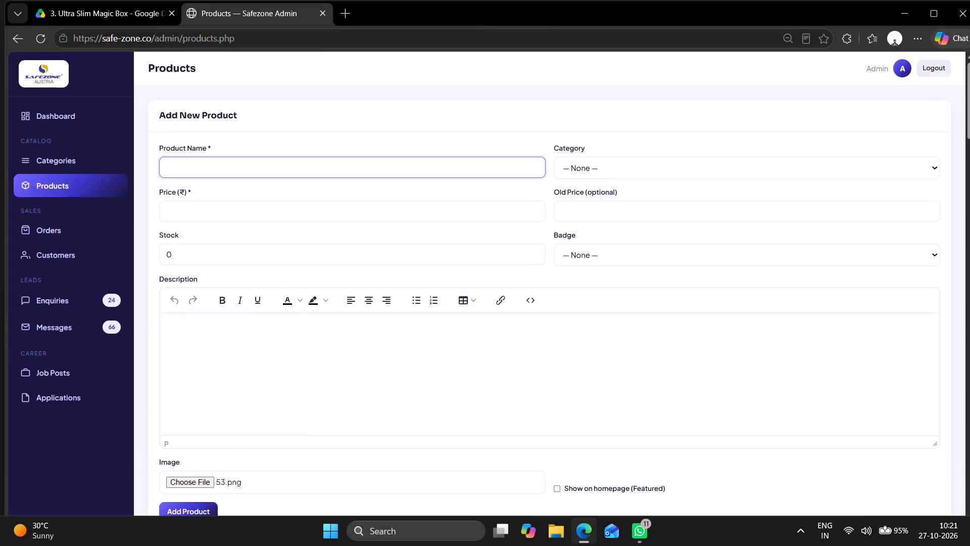
pyautogui.hotkey('shift', 's')
pyautogui.hotkey('shift', 'e')
pyautogui.hotkey('shift', 'r')
pyautogui.hotkey('shift', 'v')
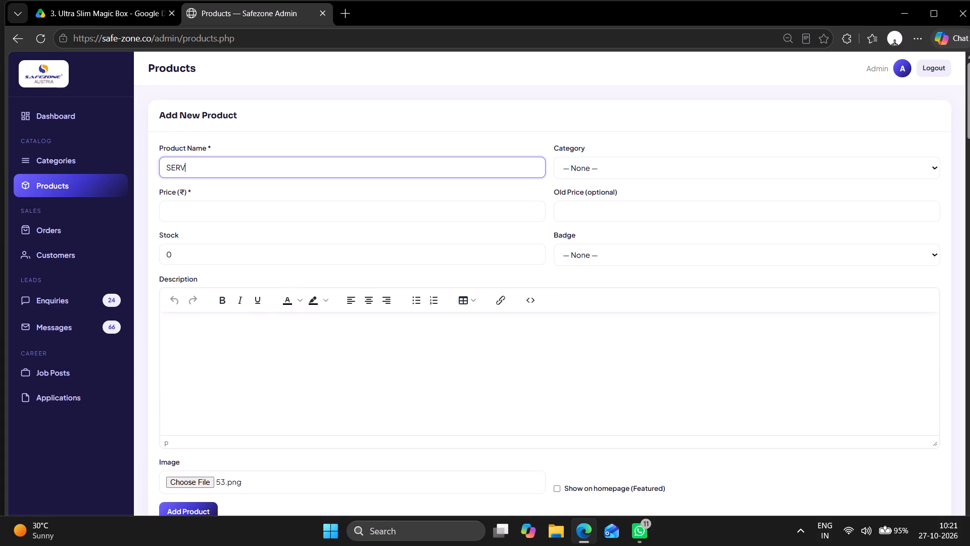
pyautogui.hotkey('shift', 'o')
pyautogui.write('TE')
pyautogui.write('CH')
pyautogui.press('space')
pyautogui.write('Dra')
pyautogui.write('wer')
# Set the product's price to 5000 and its category to Ultra Slim Magic Box.
pyautogui.click(201, 214)
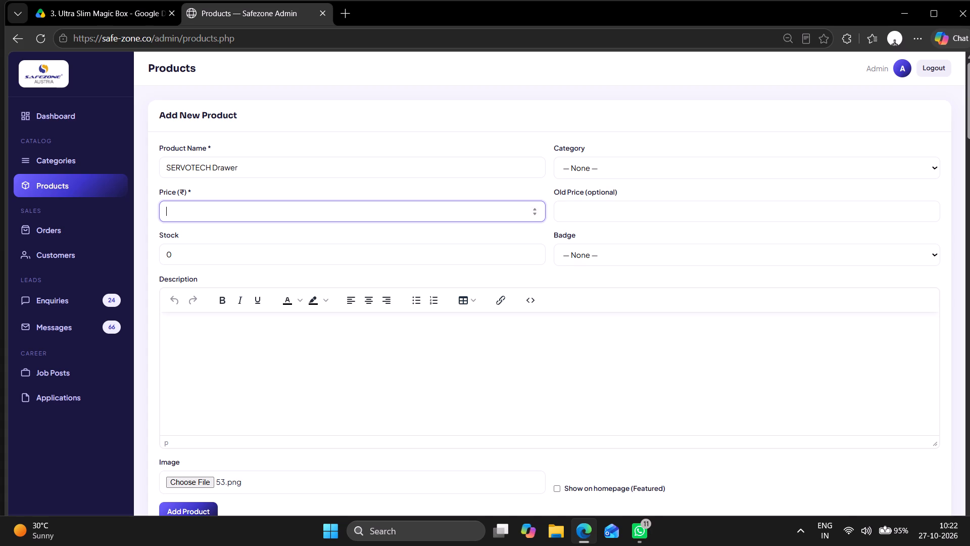
pyautogui.write('5000')
pyautogui.click(676, 163)
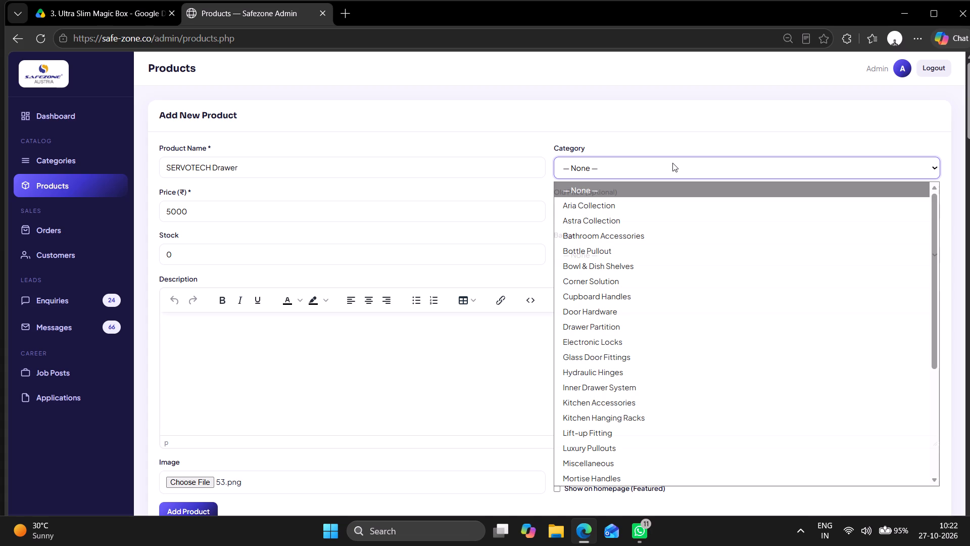
pyautogui.press('u')
pyautogui.press('Return')
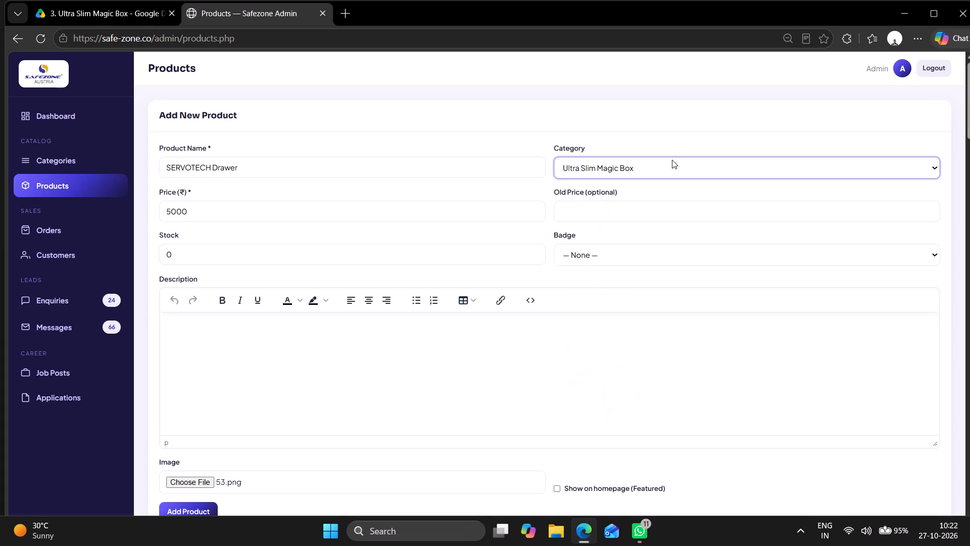
# Set the stock to 99 and add the product to the catalog.
pyautogui.click(214, 254)
pyautogui.press('BackSpace')
pyautogui.write('99')
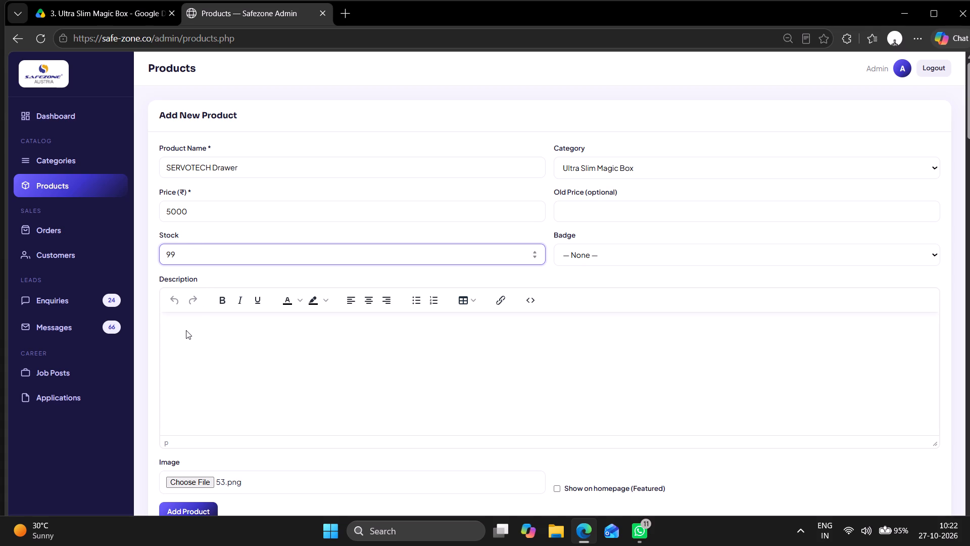
pyautogui.scroll(-2, 186, 330)
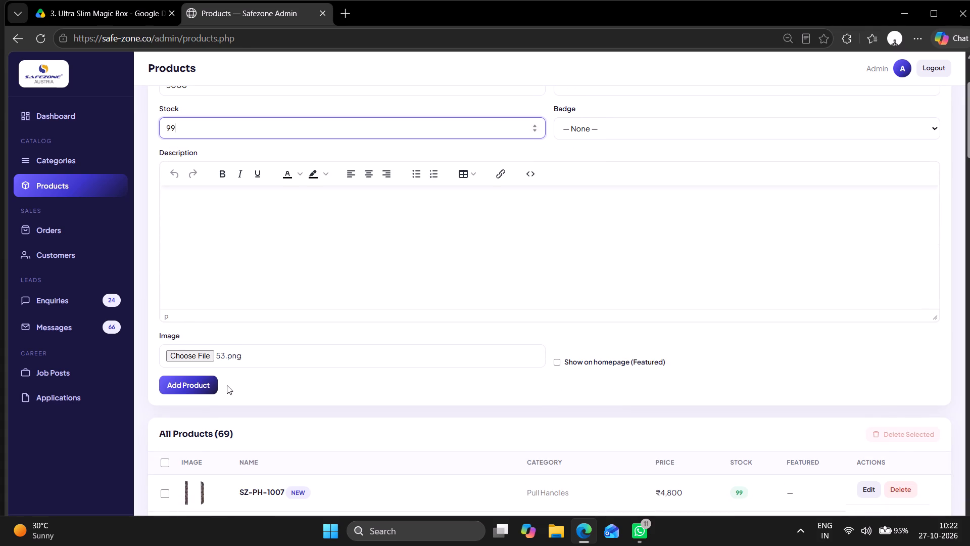
pyautogui.doubleClick(190, 384)
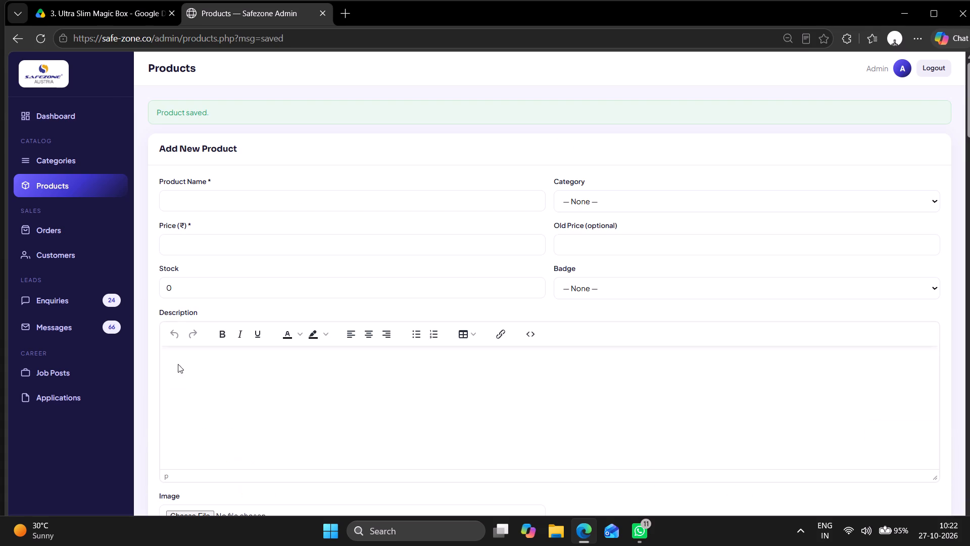
# Switch back to Google Drive and look through the remaining images in the 3. Ultra Slim Magic Box folder.
pyautogui.click(86, 14)
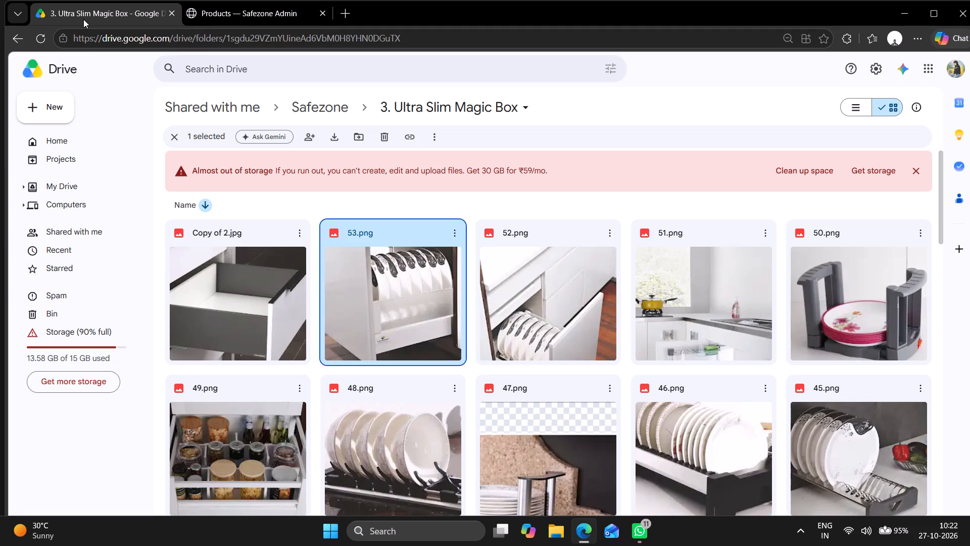
pyautogui.scroll(-2, 248, 149)
pyautogui.scroll(-1, 211, 132)
pyautogui.scroll(-3, 17, 180)
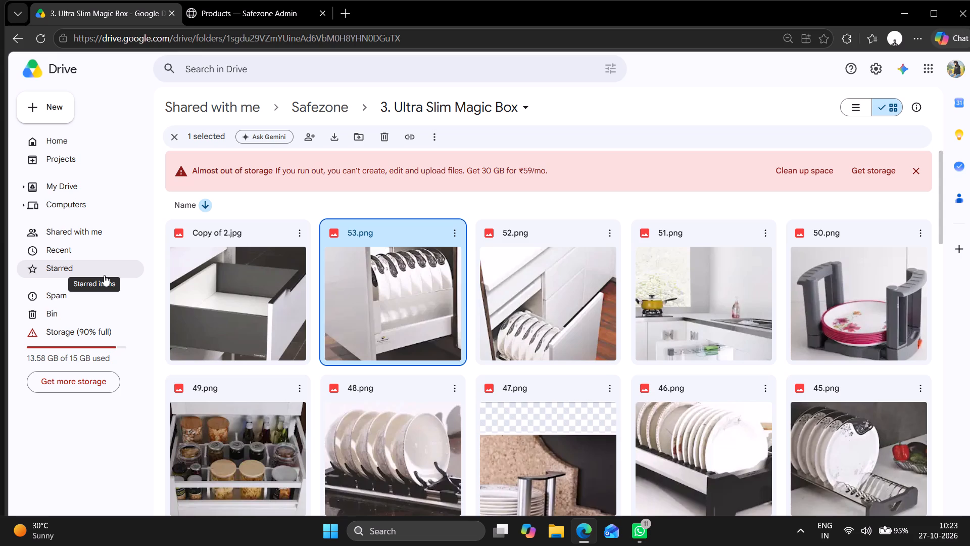
pyautogui.scroll(-4, 606, 321)
pyautogui.scroll(-8, 590, 374)
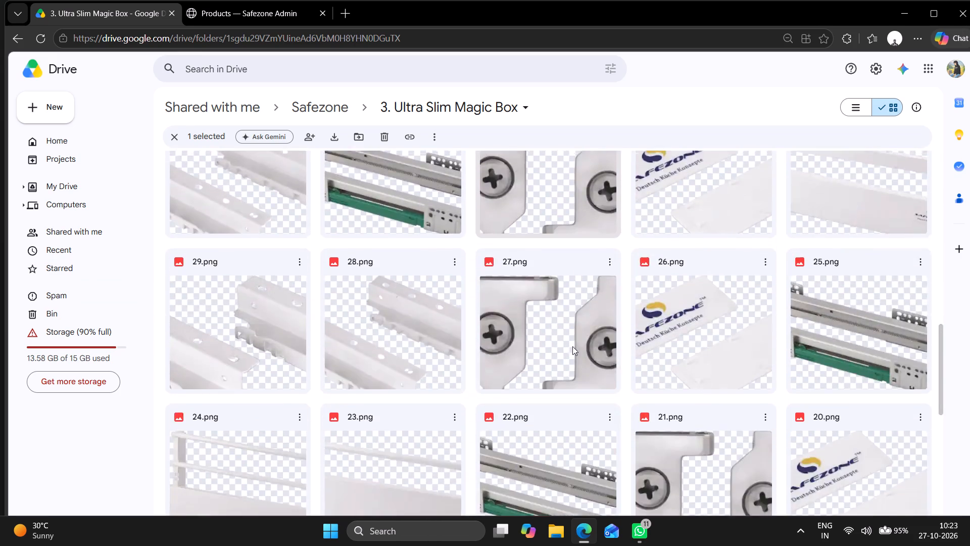
pyautogui.scroll(-17, 572, 346)
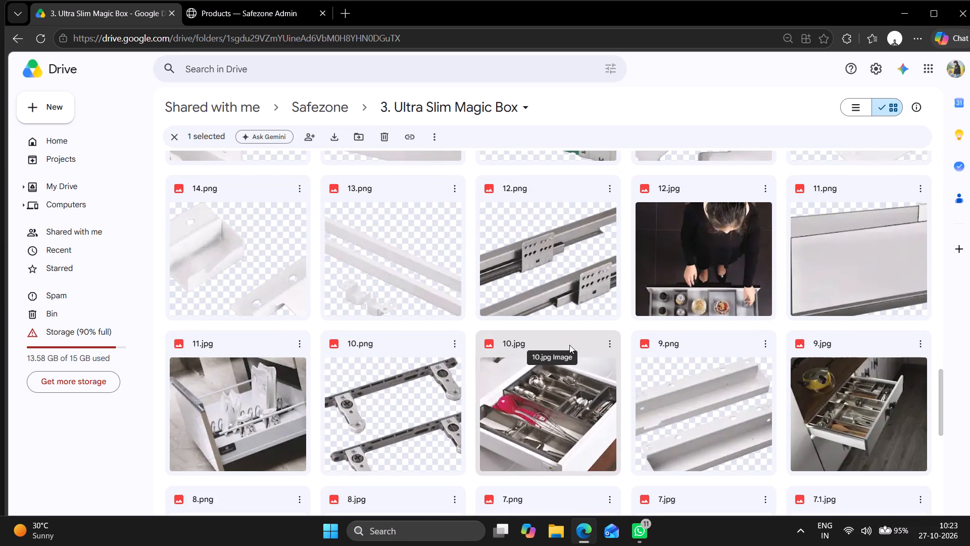
pyautogui.scroll(-11, 547, 355)
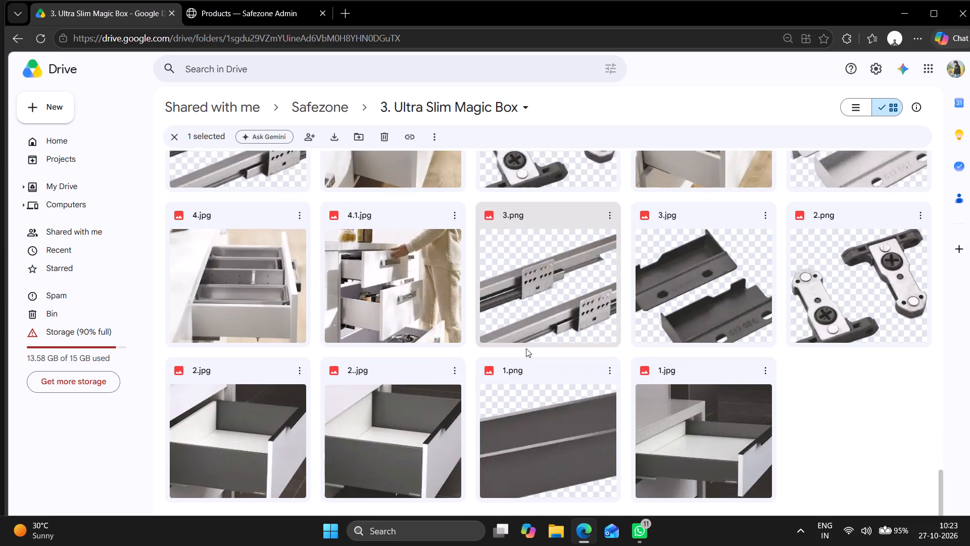
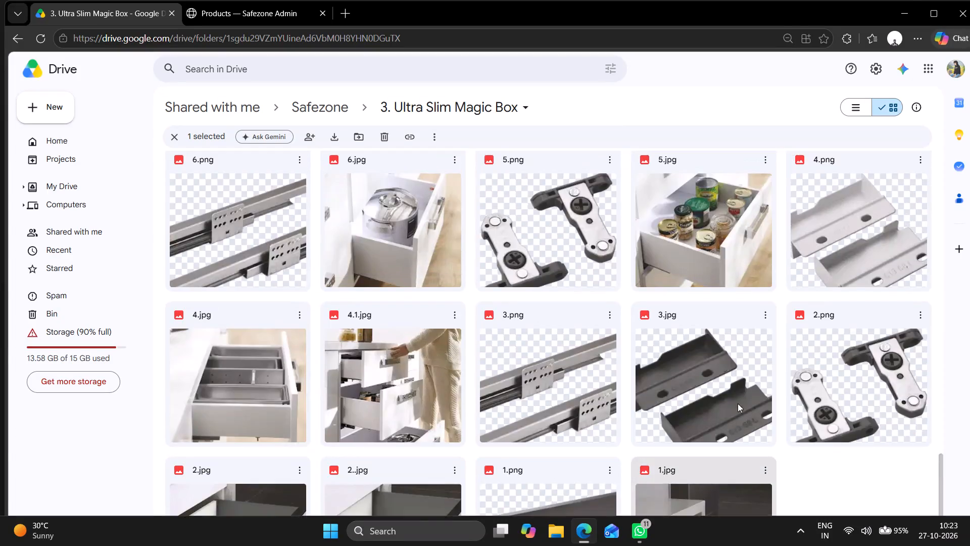
# Download the plate holder image 50.png from the 3. Ultra Slim Magic Box folder.
pyautogui.scroll(20, 743, 399)
pyautogui.scroll(8, 743, 399)
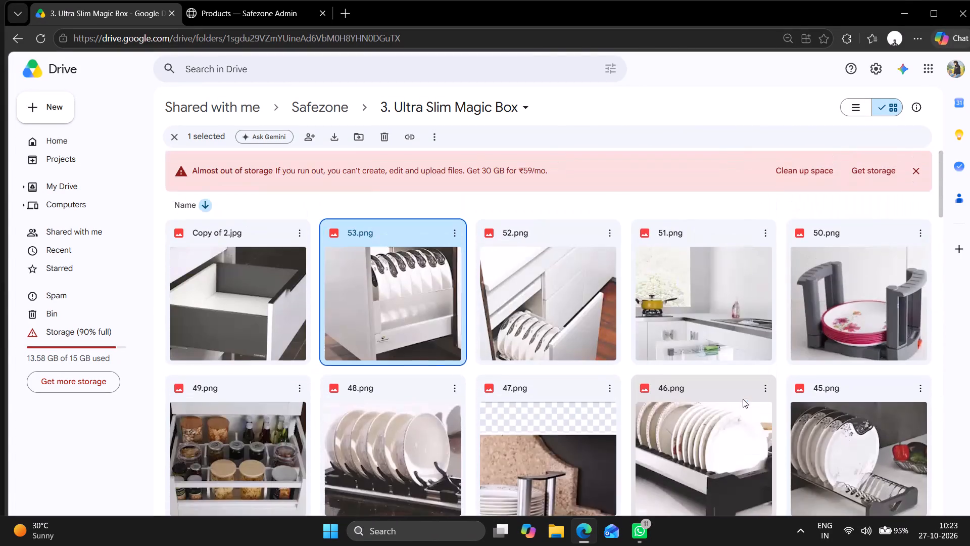
pyautogui.scroll(6, 743, 399)
pyautogui.scroll(-4, 743, 399)
pyautogui.scroll(4, 744, 399)
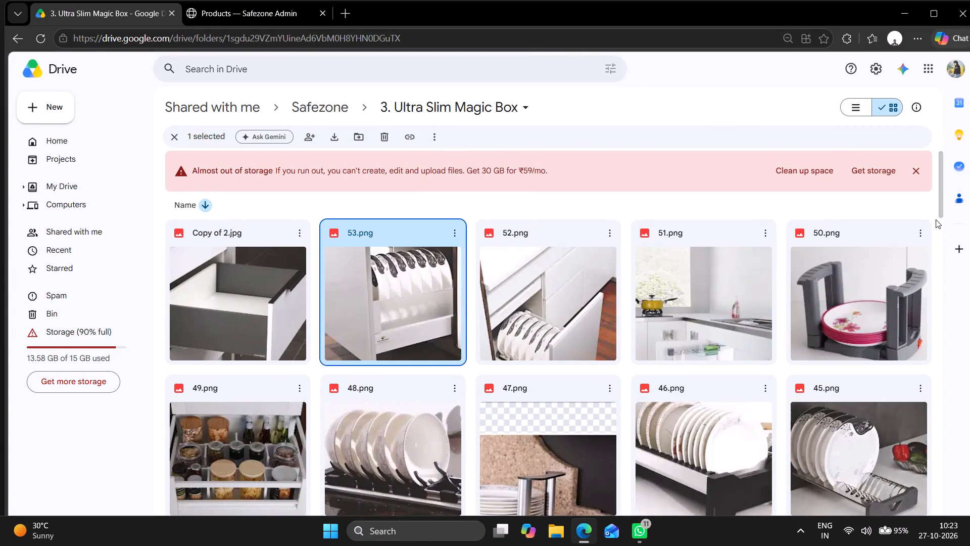
pyautogui.click(924, 233)
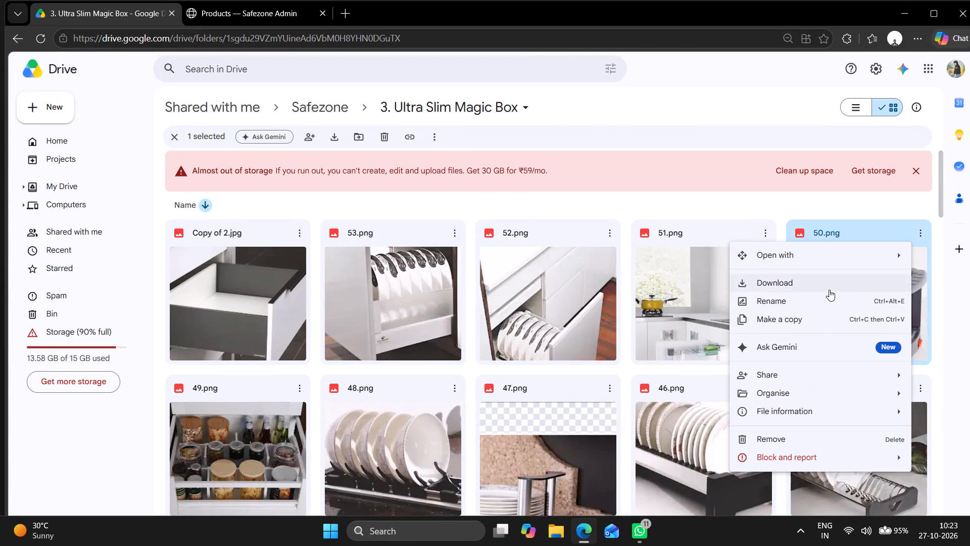
pyautogui.doubleClick(800, 285)
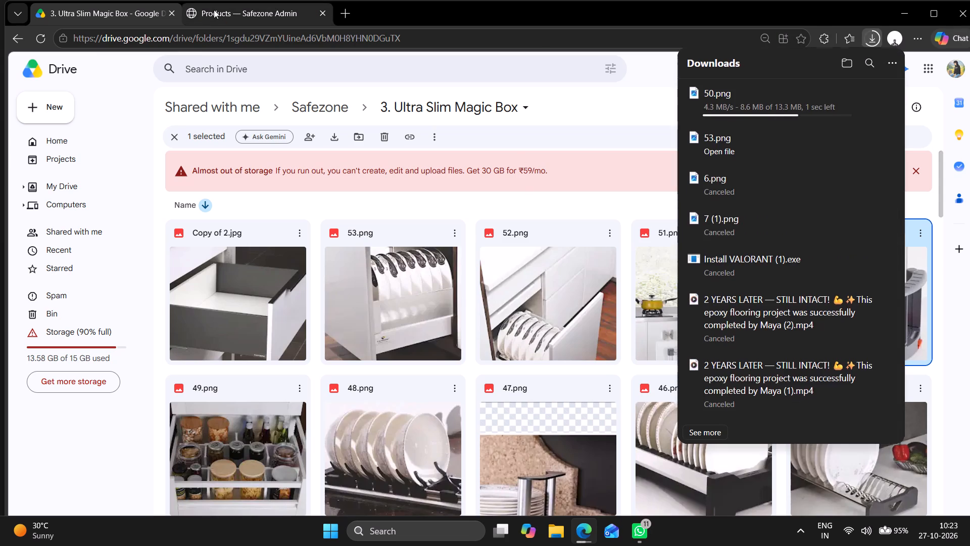
# Switch to Safezone Admin and enter Adjustable Plate Holder as the new product's name.
pyautogui.click(214, 10)
pyautogui.click(248, 200)
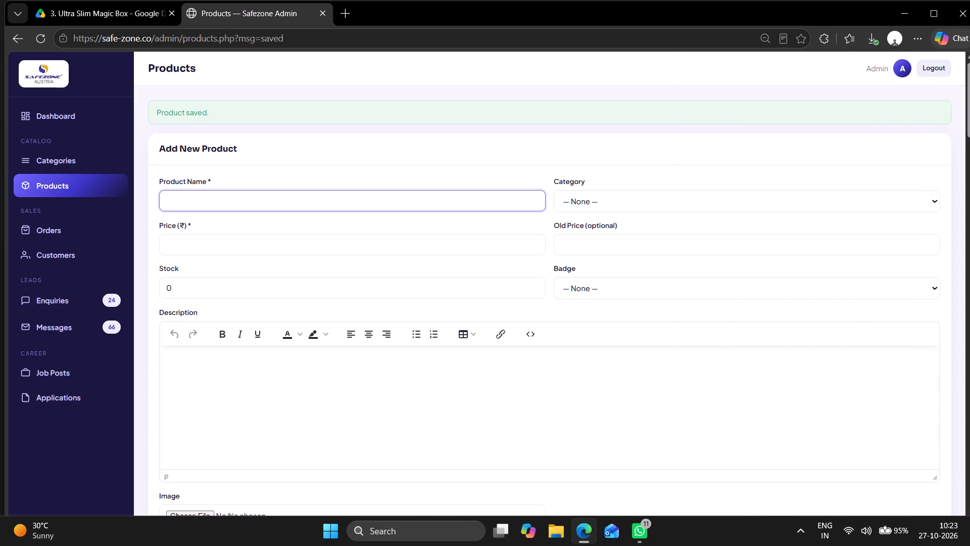
pyautogui.hotkey('shift', 'a')
pyautogui.press('d')
pyautogui.press('j')
pyautogui.write('us')
pyautogui.press('t')
pyautogui.write('able')
pyautogui.press('space')
pyautogui.write('Plat')
pyautogui.write('e')
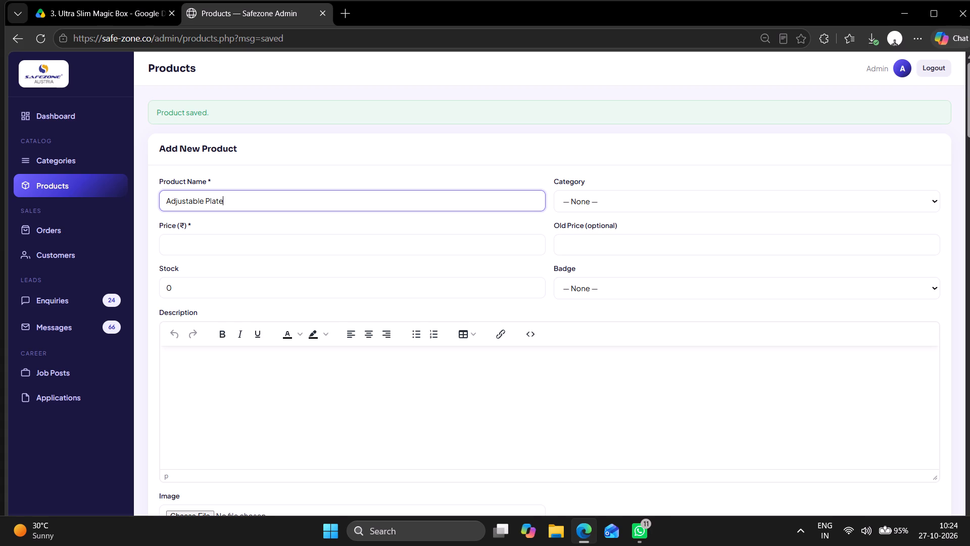
pyautogui.press('space')
pyautogui.write('Holder')
# Set the product's price to 2200 and its category to Ultra Slim Magic Box.
pyautogui.tripleClick(231, 247)
pyautogui.write('2200')
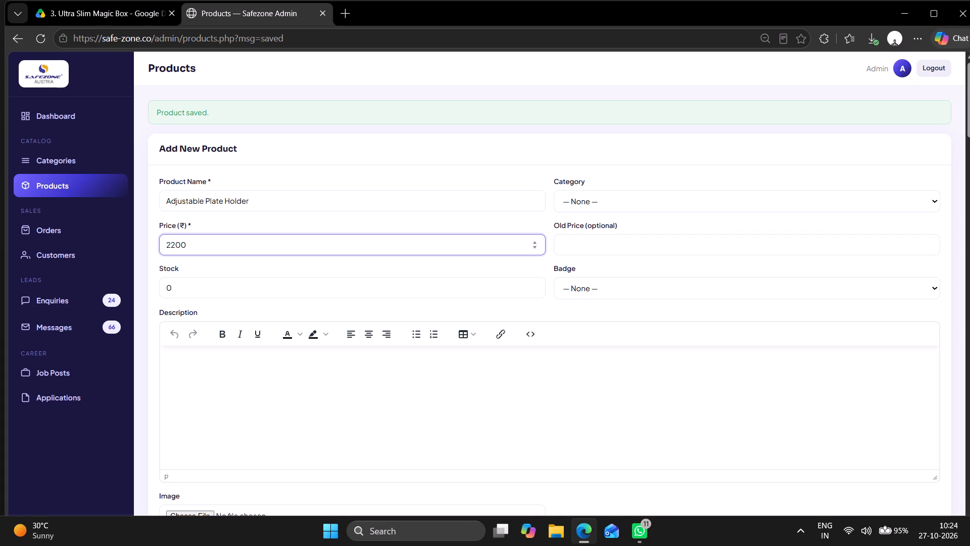
pyautogui.click(633, 199)
pyautogui.press('m')
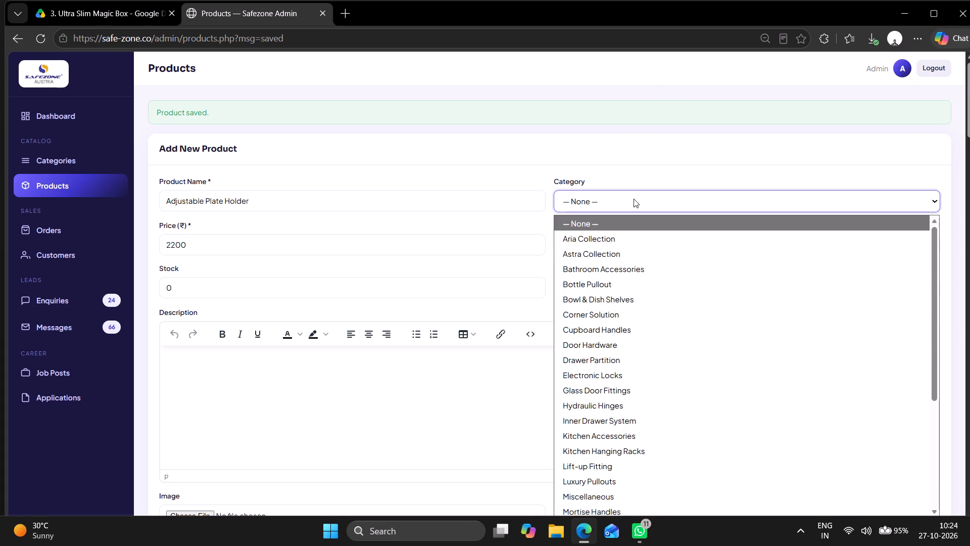
pyautogui.press('BackSpace')
pyautogui.press('u')
pyautogui.press('Return')
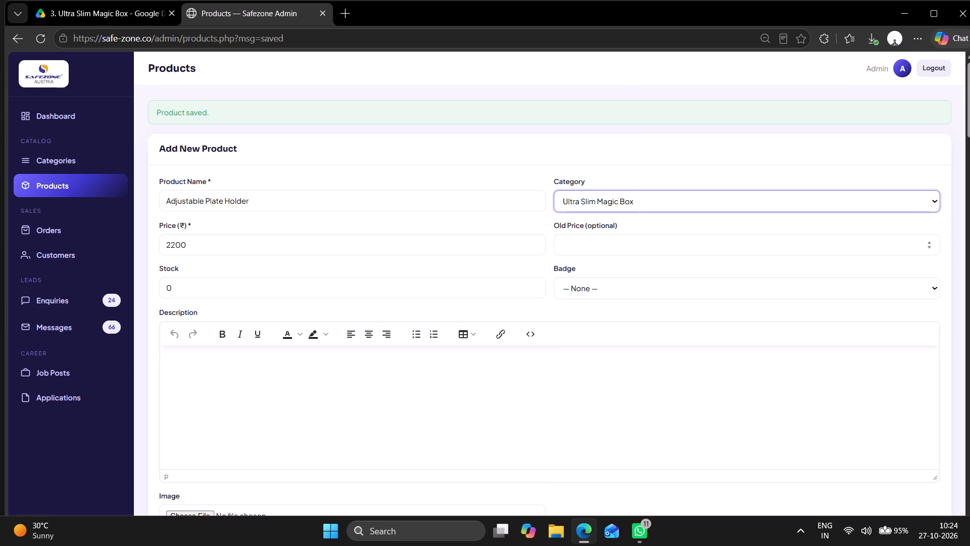
# Give the product the NEW badge and set its stock to 99.
pyautogui.click(615, 288)
pyautogui.moveTo(615, 287); pyautogui.dragTo(615, 281)
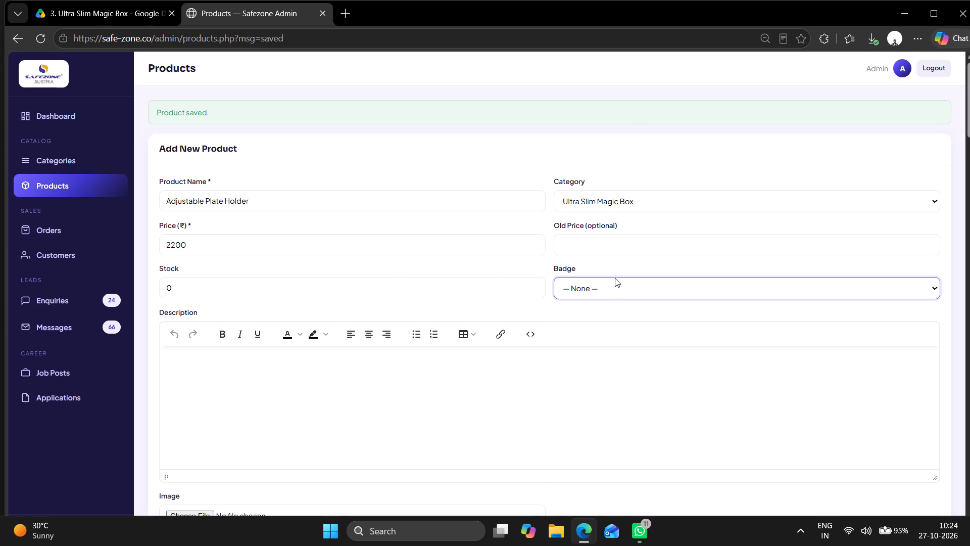
pyautogui.click(605, 289)
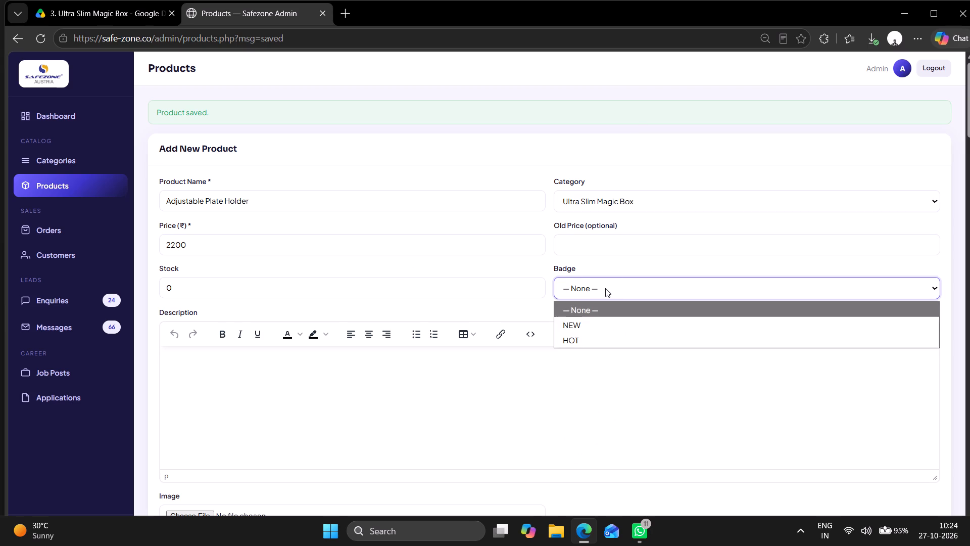
pyautogui.press('n')
pyautogui.press('Return')
pyautogui.press('\\')
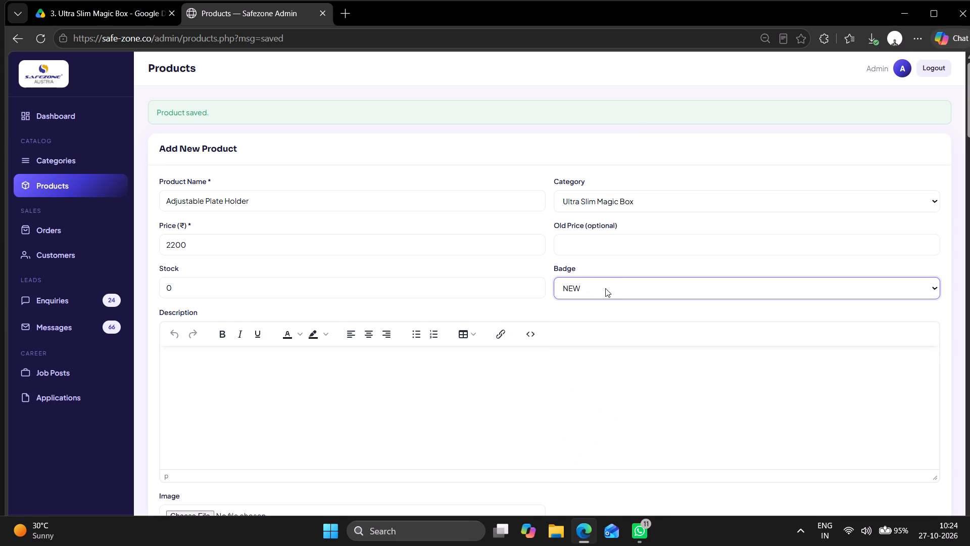
pyautogui.moveTo(393, 280); pyautogui.dragTo(388, 289)
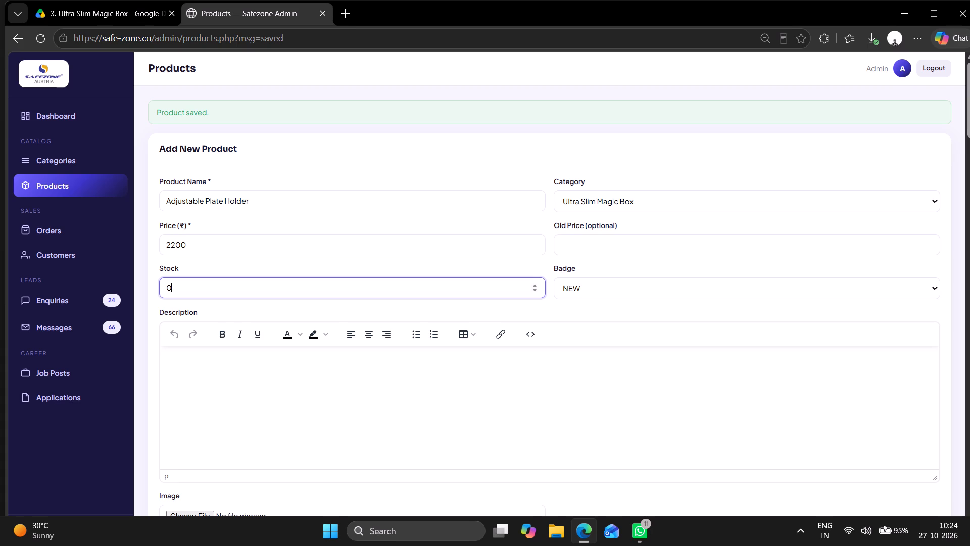
pyautogui.press('BackSpace')
pyautogui.press('BackSpace')
pyautogui.write('99')
# Attach 50.png as the product image and add the product to the catalog.
pyautogui.scroll(-4, 382, 141)
pyautogui.doubleClick(209, 265)
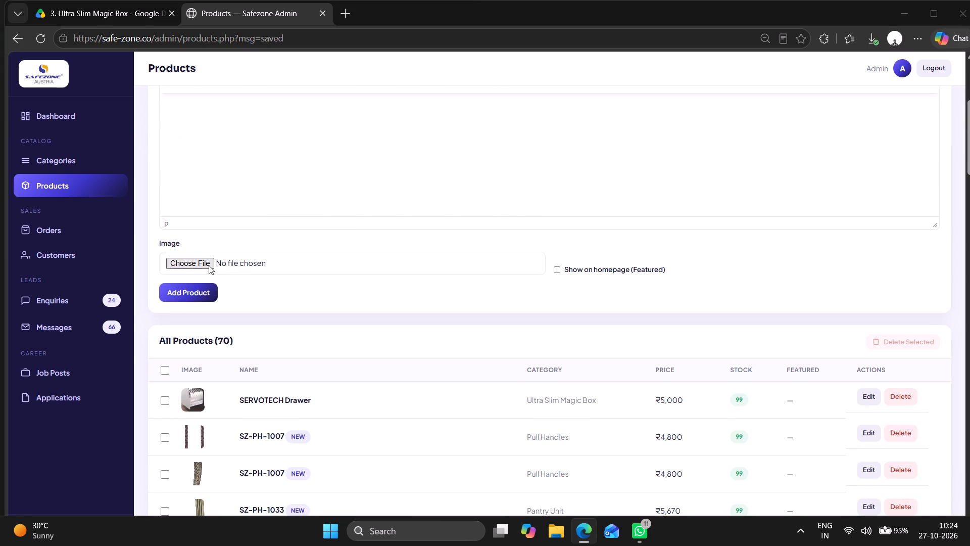
pyautogui.tripleClick(217, 116)
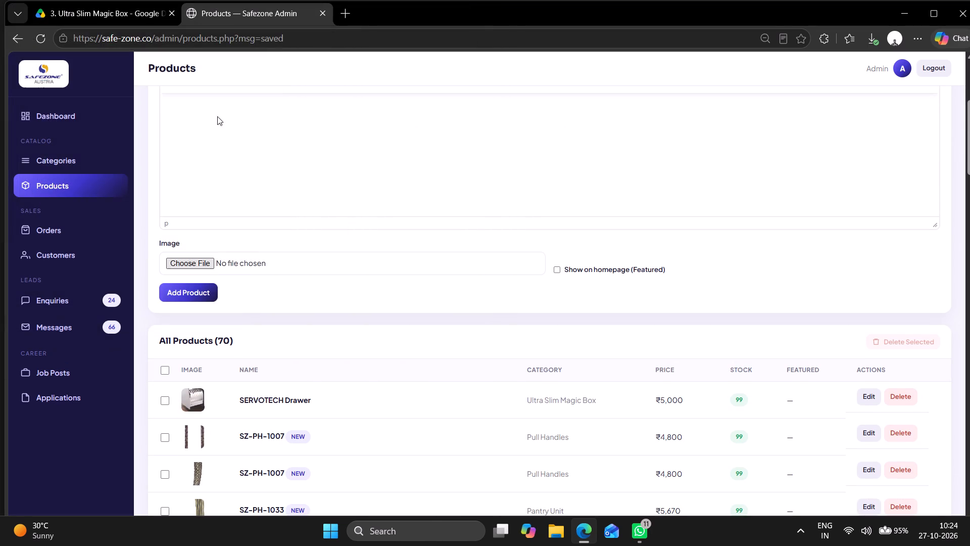
pyautogui.scroll(-1, 229, 214)
pyautogui.scroll(5, 229, 214)
pyautogui.scroll(3, 273, 218)
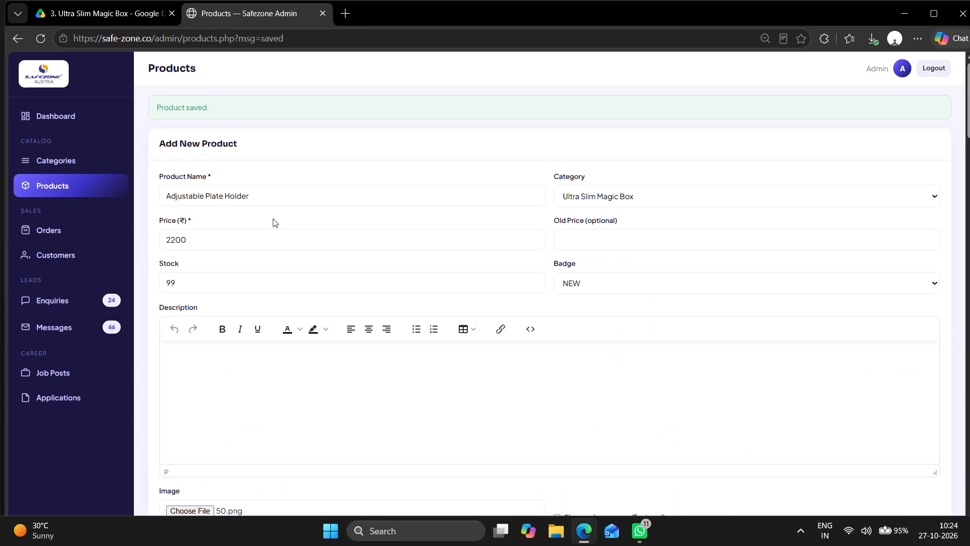
pyautogui.scroll(-1, 624, 239)
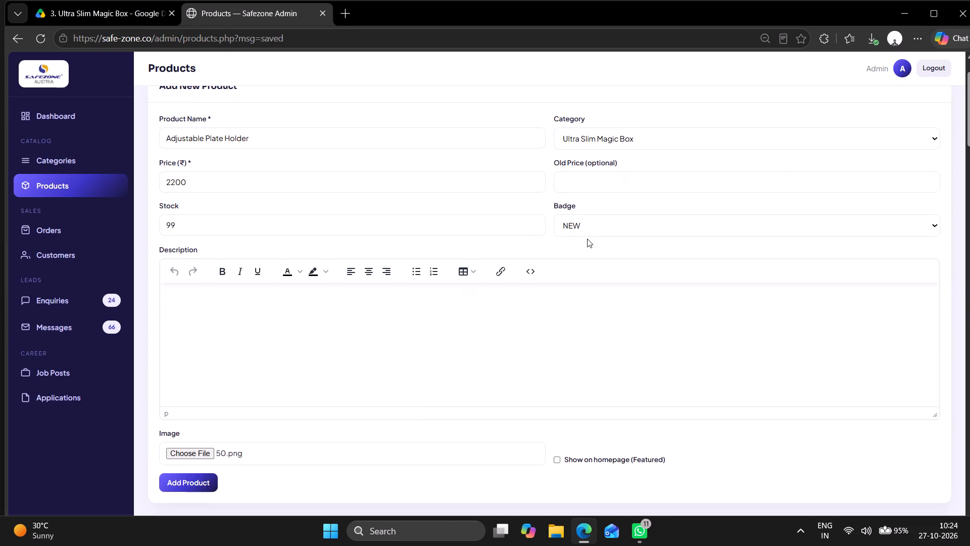
pyautogui.scroll(-1, 388, 395)
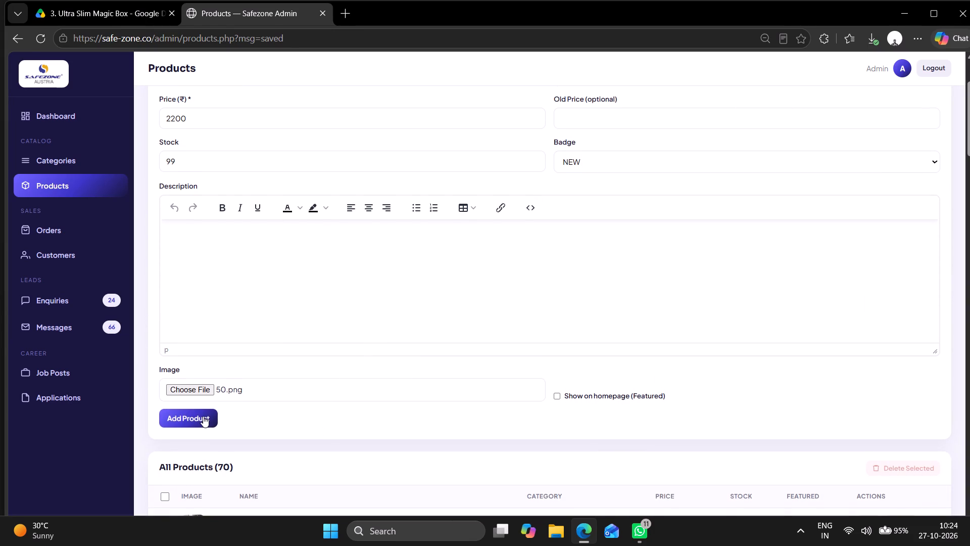
pyautogui.tripleClick(203, 416)
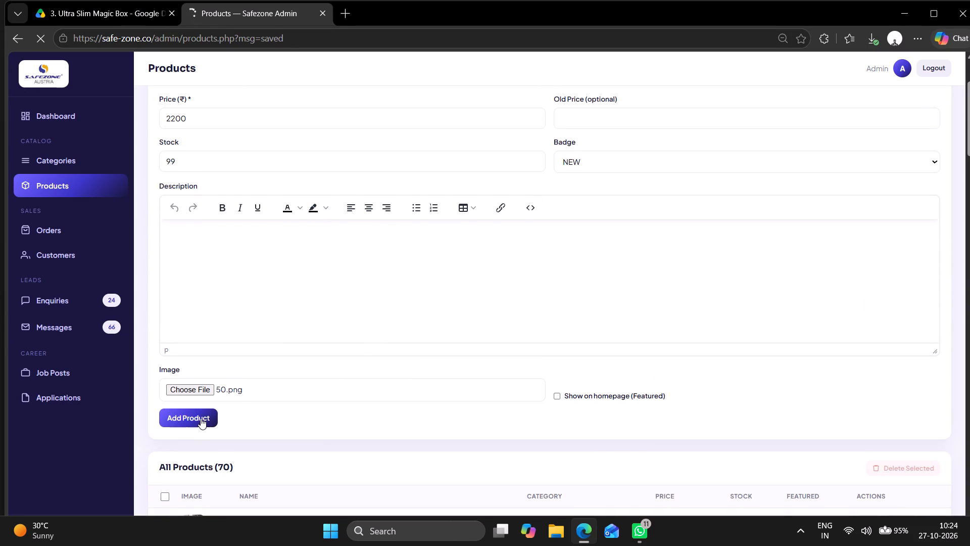
# Check the All Products list for the newly added Adjustable Plate Holder entry.
pyautogui.scroll(1, 200, 419)
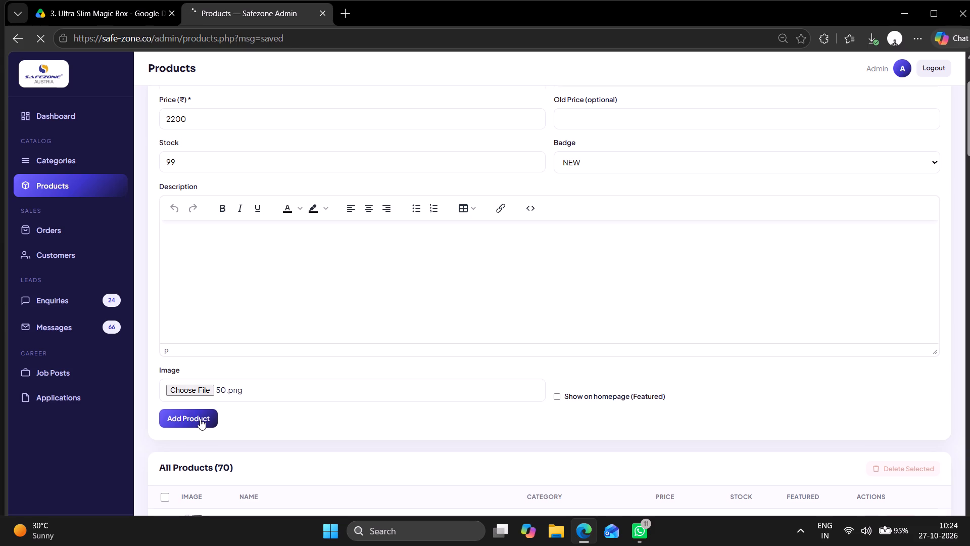
pyautogui.scroll(2, 200, 419)
pyautogui.scroll(-6, 200, 419)
pyautogui.scroll(4, 199, 417)
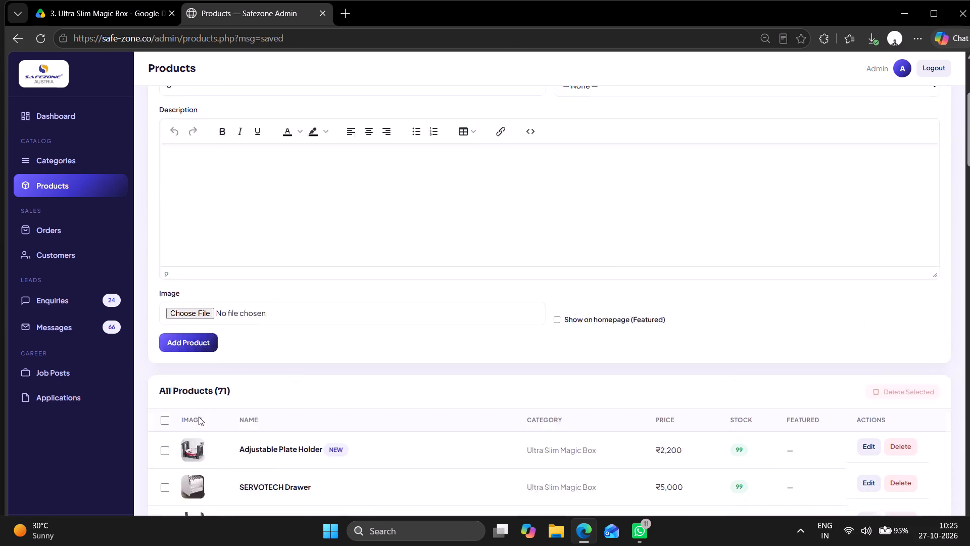
pyautogui.scroll(3, 199, 414)
pyautogui.scroll(-6, 199, 414)
pyautogui.scroll(4, 198, 411)
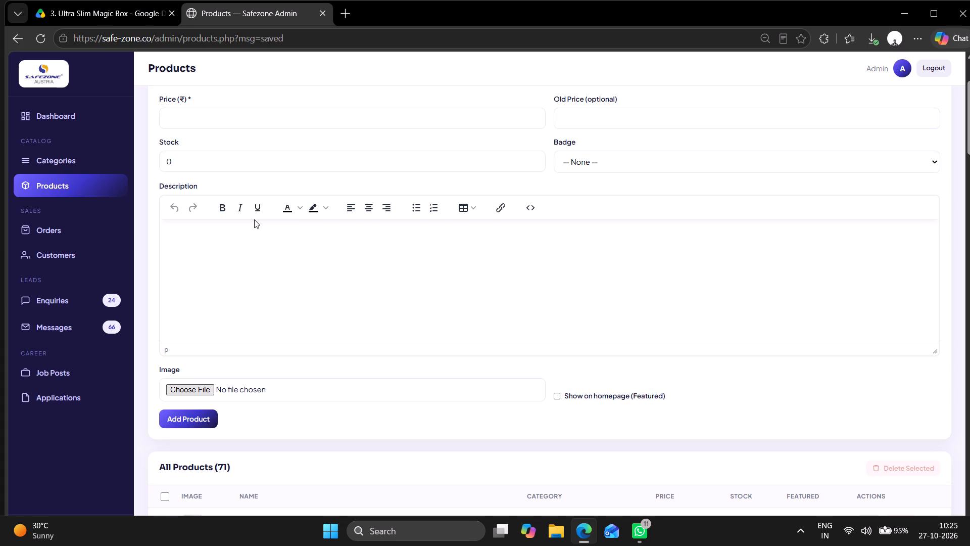
pyautogui.scroll(4, 87, 282)
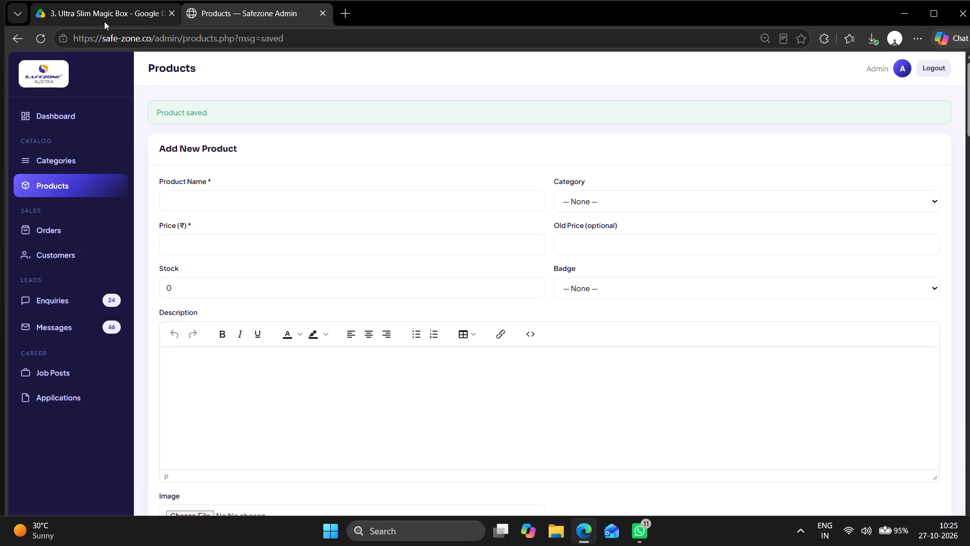
# Download 45.png, the plate rack image, from the Ultra Slim Magic Box folder in Google Drive.
pyautogui.doubleClick(101, 15)
pyautogui.scroll(-6, 293, 217)
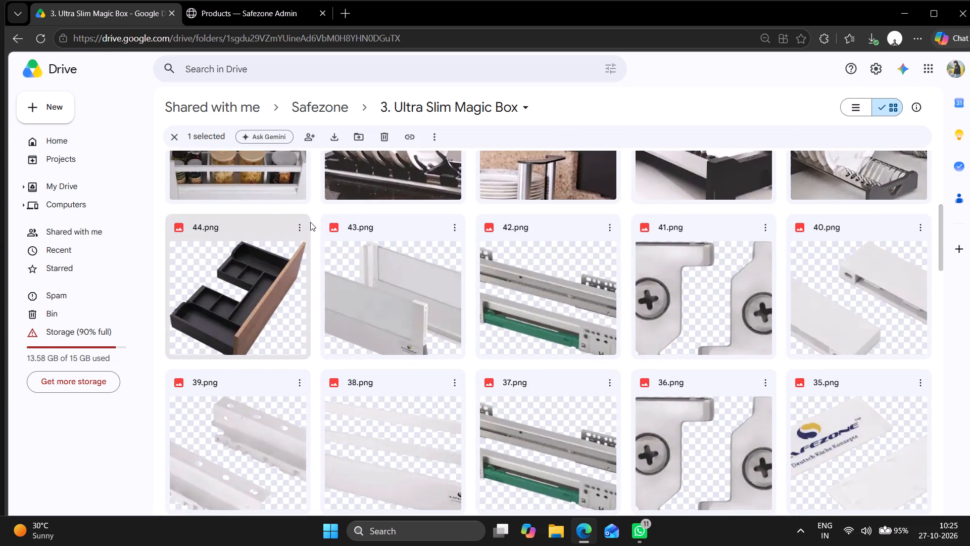
pyautogui.scroll(3, 310, 222)
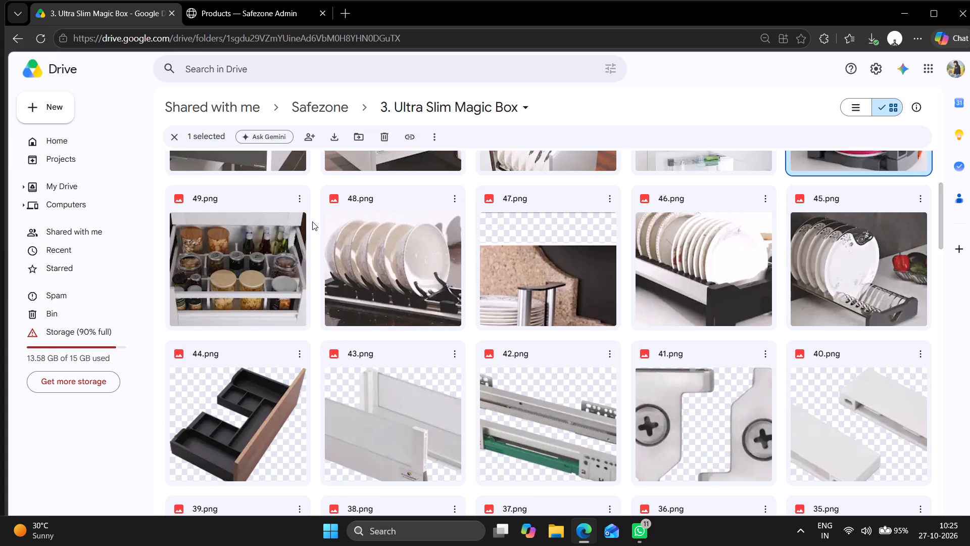
pyautogui.scroll(-1, 401, 257)
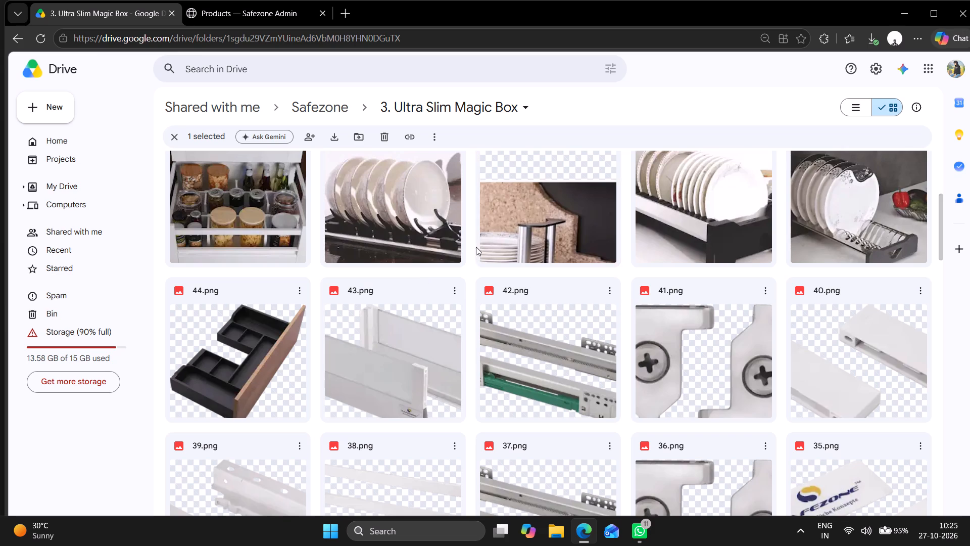
pyautogui.scroll(2, 652, 298)
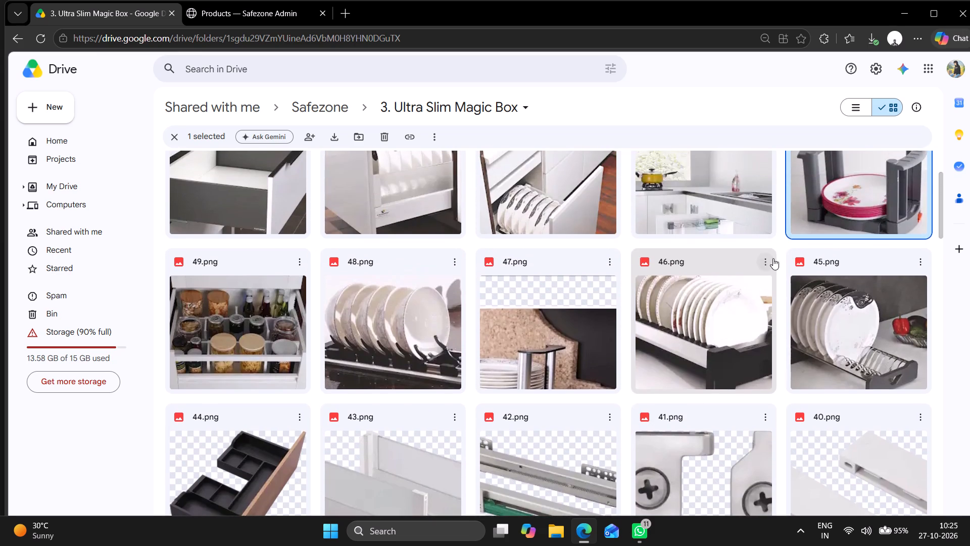
pyautogui.click(916, 262)
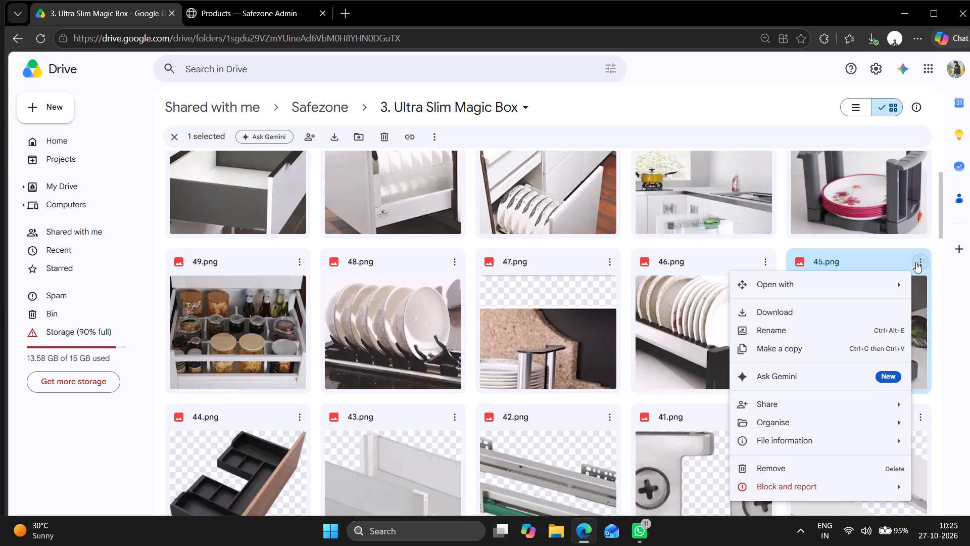
pyautogui.click(819, 318)
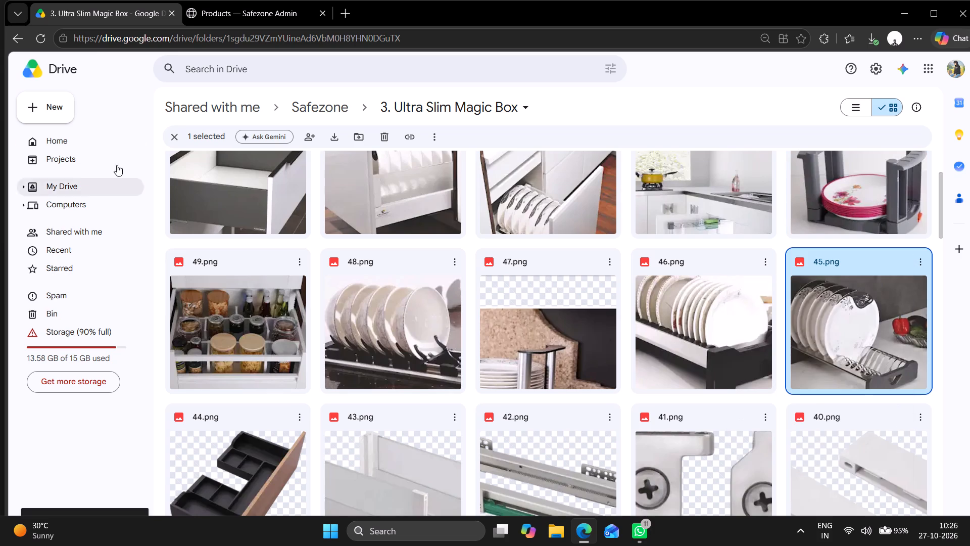
# Switch to Safezone Admin and name the new product Plate Partition SS Sheet.
pyautogui.click(228, 11)
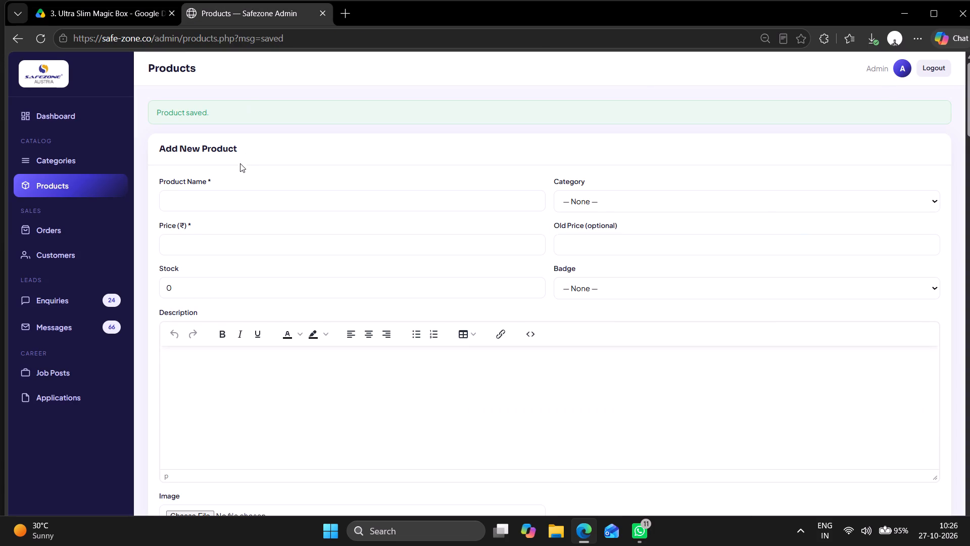
pyautogui.click(226, 202)
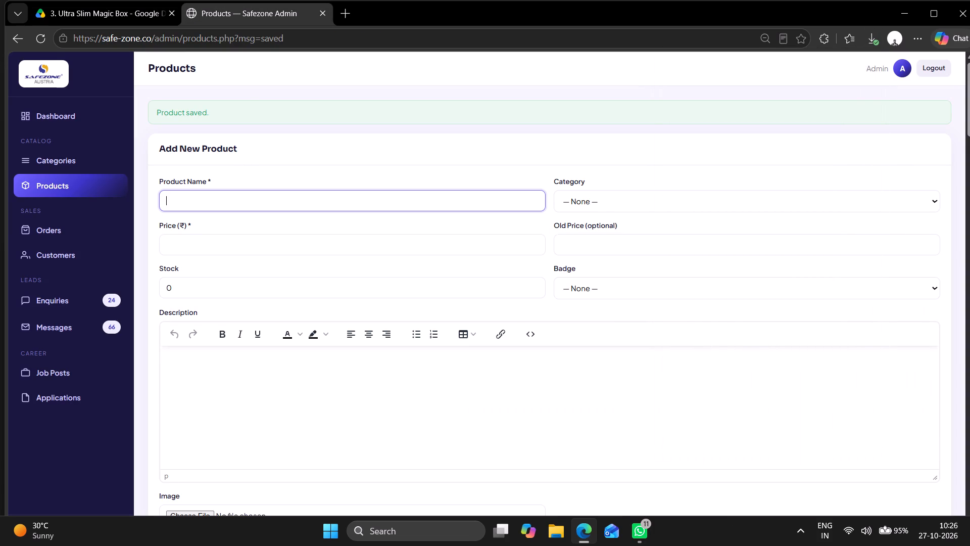
pyautogui.write('Pl')
pyautogui.write('ate')
pyautogui.press('space')
pyautogui.hotkey('shift', 'p')
pyautogui.write('ar')
pyautogui.write('tit')
pyautogui.write('ion')
pyautogui.press('space')
pyautogui.write('SS Sheet')
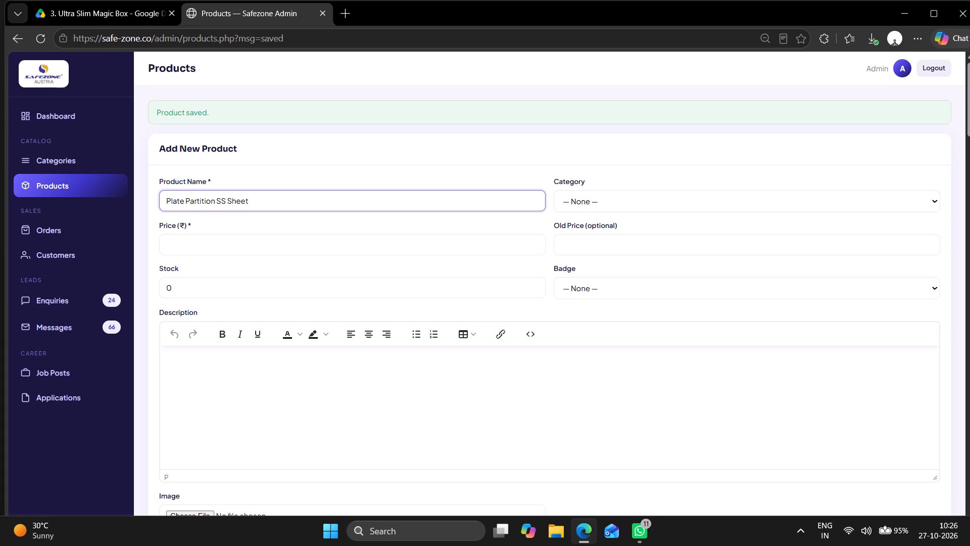
# Set the product's price to 1400 and its stock to 99.
pyautogui.doubleClick(214, 249)
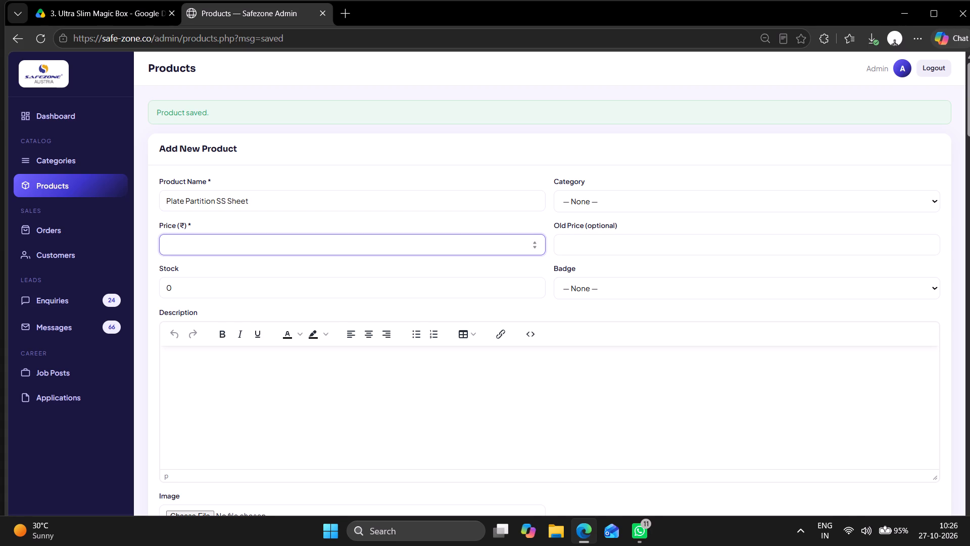
pyautogui.write('1400')
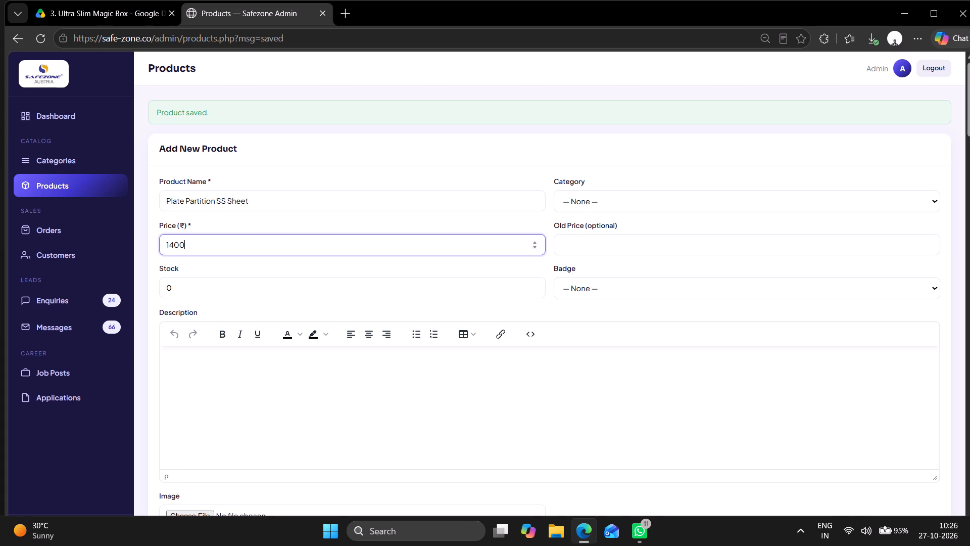
pyautogui.tripleClick(202, 291)
pyautogui.click(202, 291)
pyautogui.write('99')
# Assign the product to the Ultra Slim Magic Box category and give it the NEW badge.
pyautogui.click(737, 198)
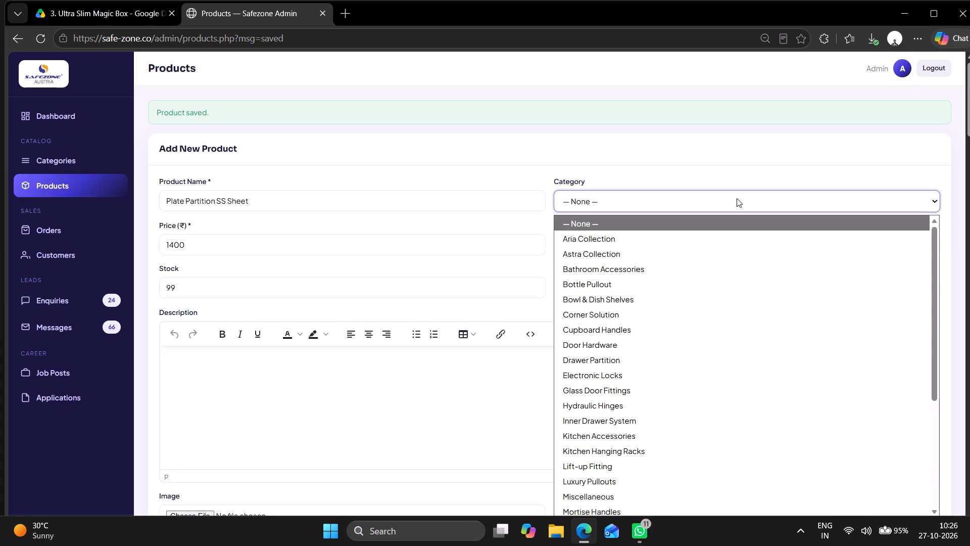
pyautogui.press('u')
pyautogui.press('Return')
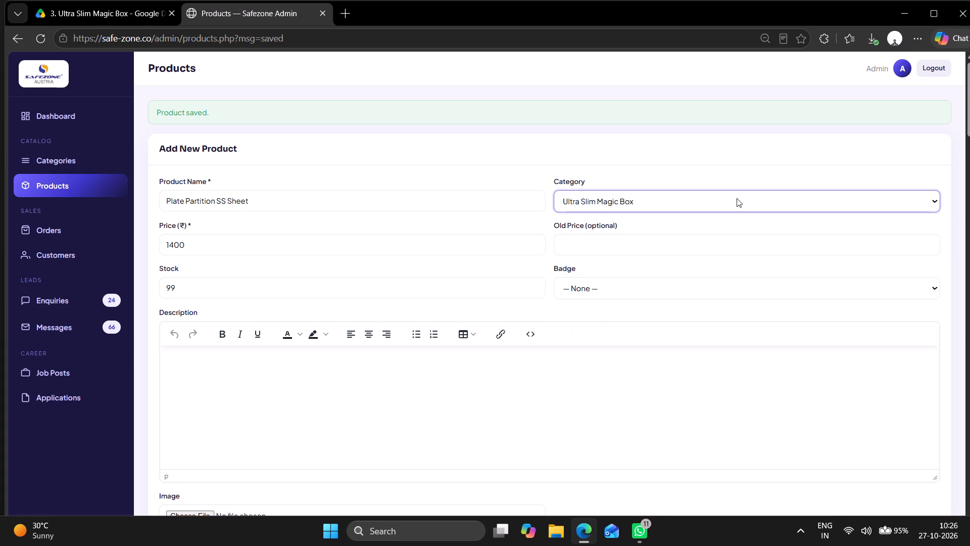
pyautogui.tripleClick(627, 284)
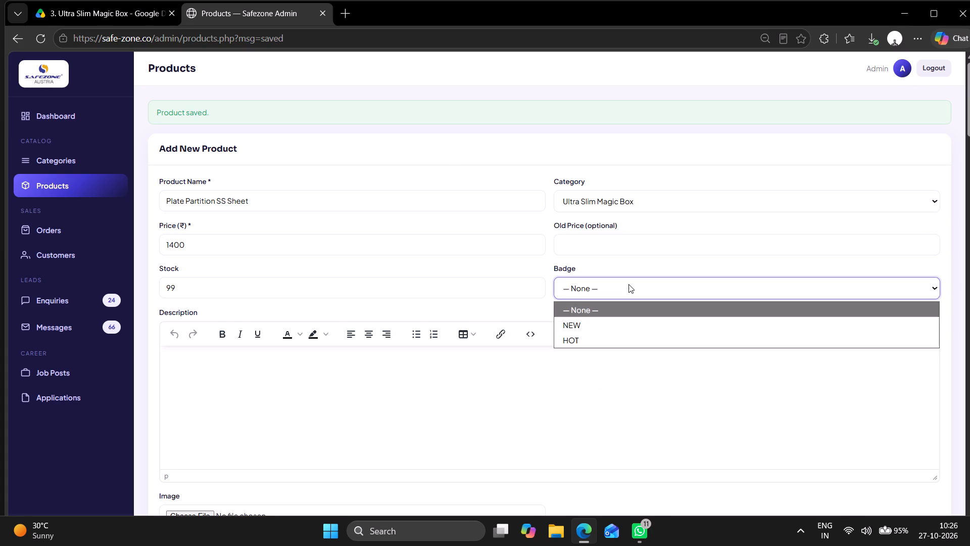
pyautogui.press('n')
pyautogui.press('Return')
# Attach 45.png as the product image and add the product to the catalog.
pyautogui.scroll(-2, 590, 312)
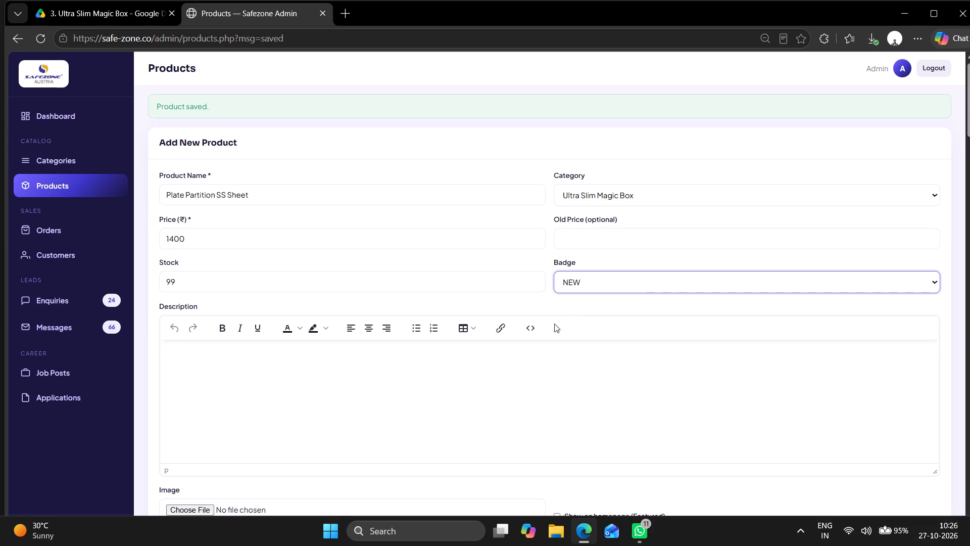
pyautogui.scroll(-1, 554, 324)
pyautogui.tripleClick(199, 322)
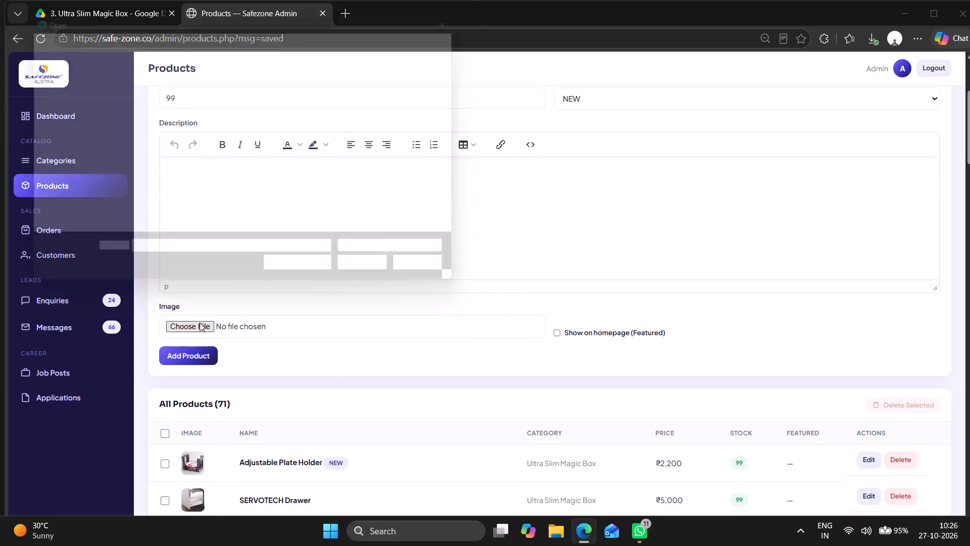
pyautogui.doubleClick(184, 104)
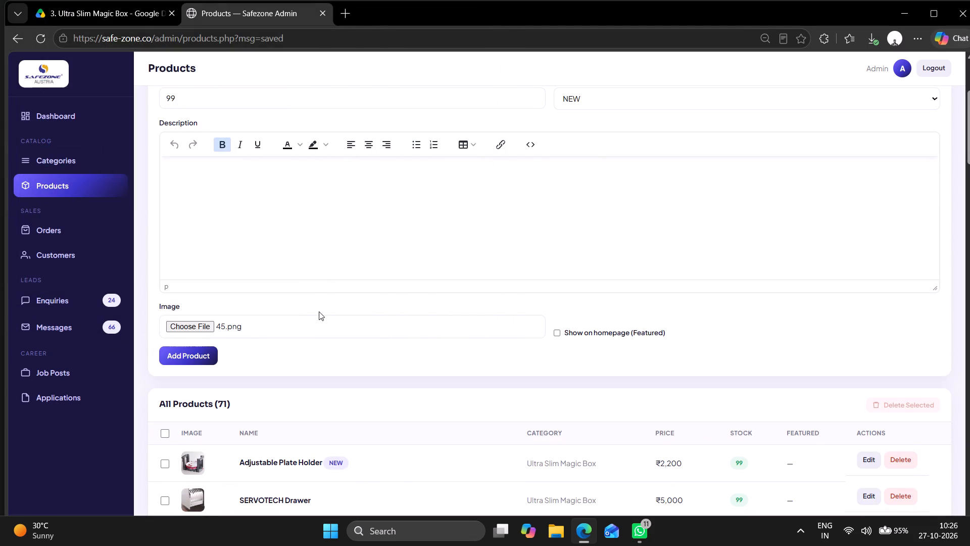
pyautogui.scroll(-1, 318, 312)
pyautogui.tripleClick(201, 293)
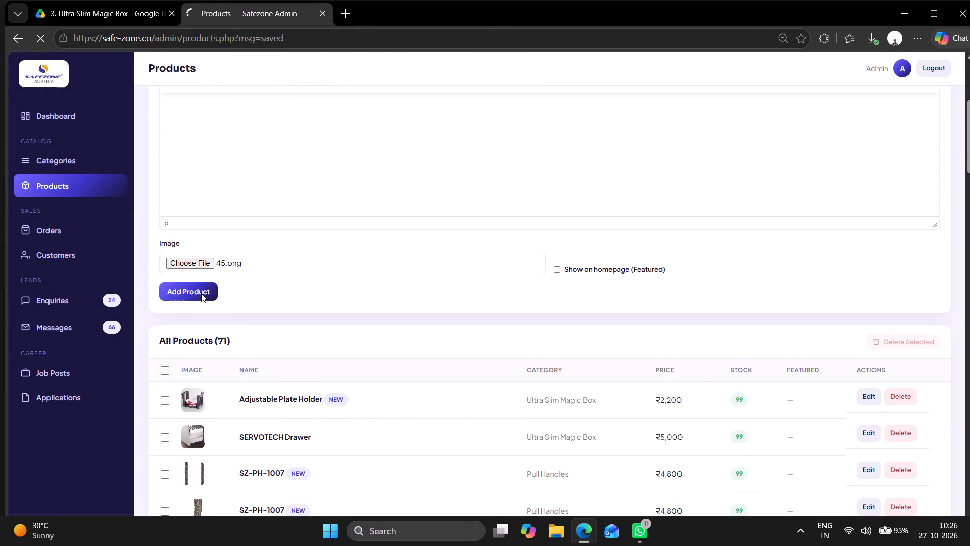
# Check the All Products list for the newly added Plate Partition SS Sheet entry.
pyautogui.scroll(-8, 201, 293)
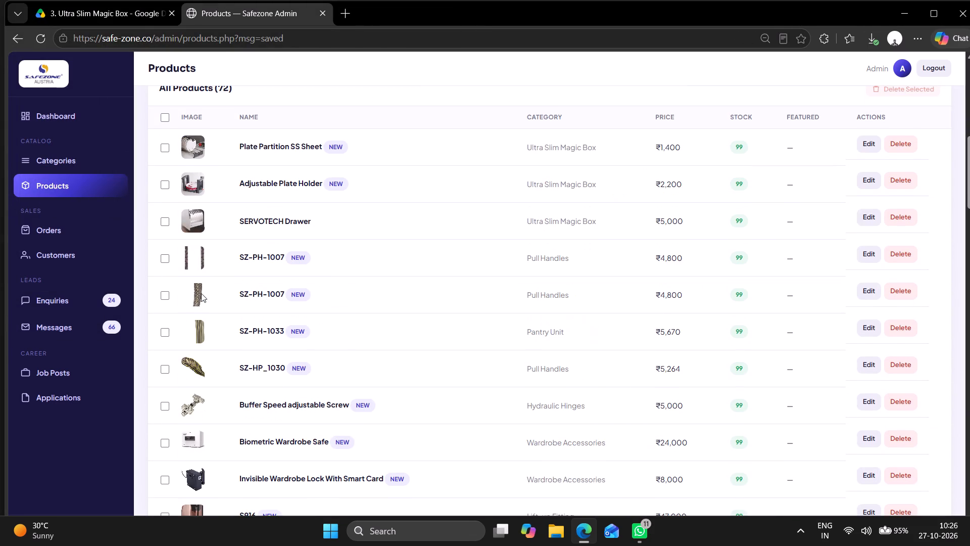
pyautogui.scroll(-2, 204, 291)
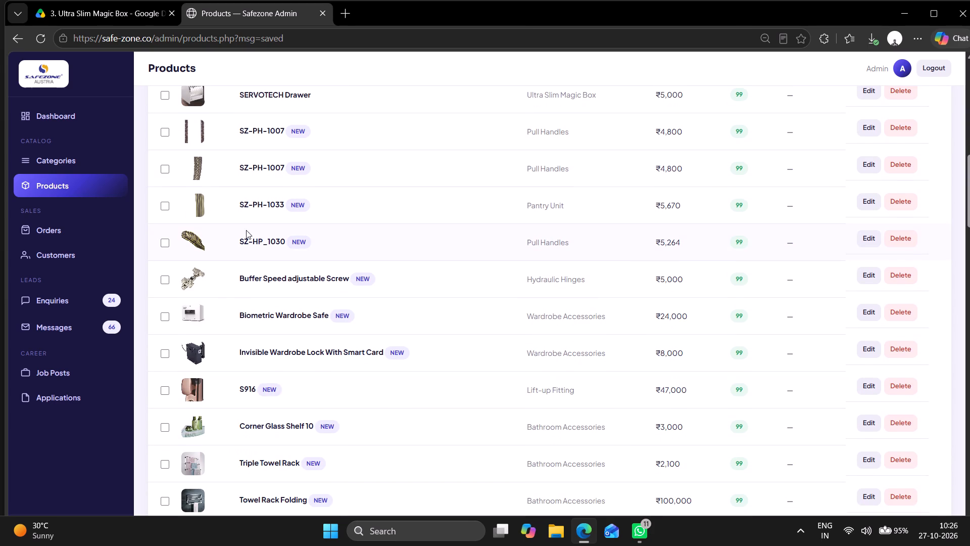
pyautogui.scroll(3, 388, 225)
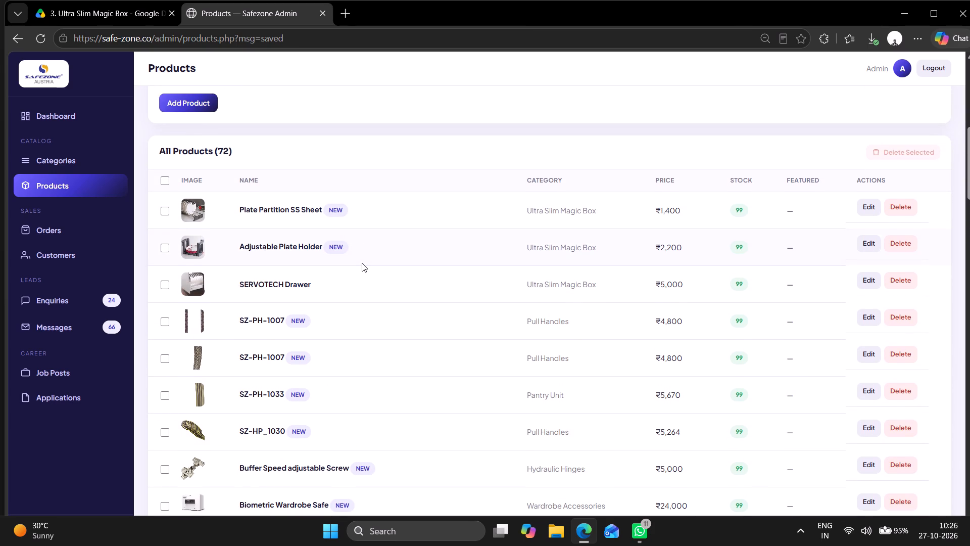
pyautogui.scroll(1, 360, 257)
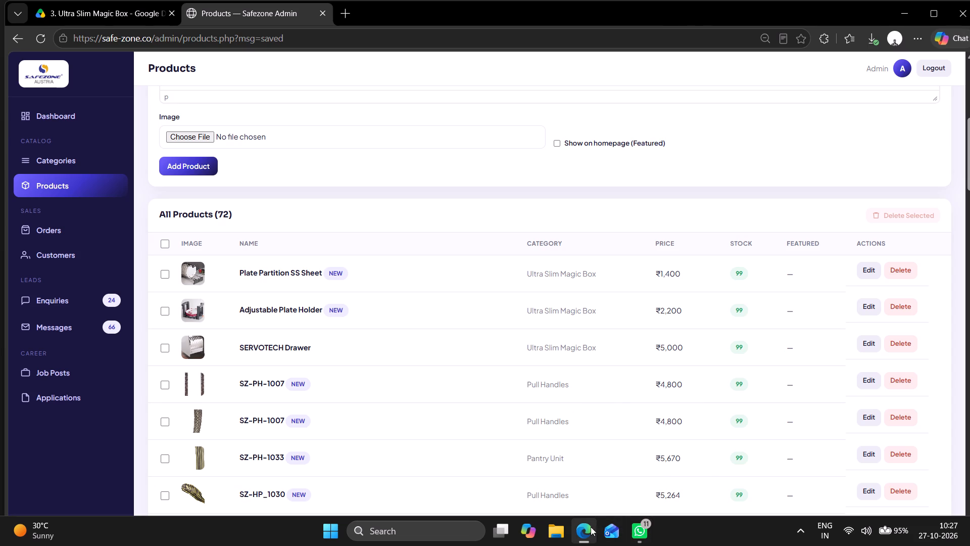
# Look through the Ultra Slim Magic Box folder in Google Drive for the next product image to use.
pyautogui.click(88, 17)
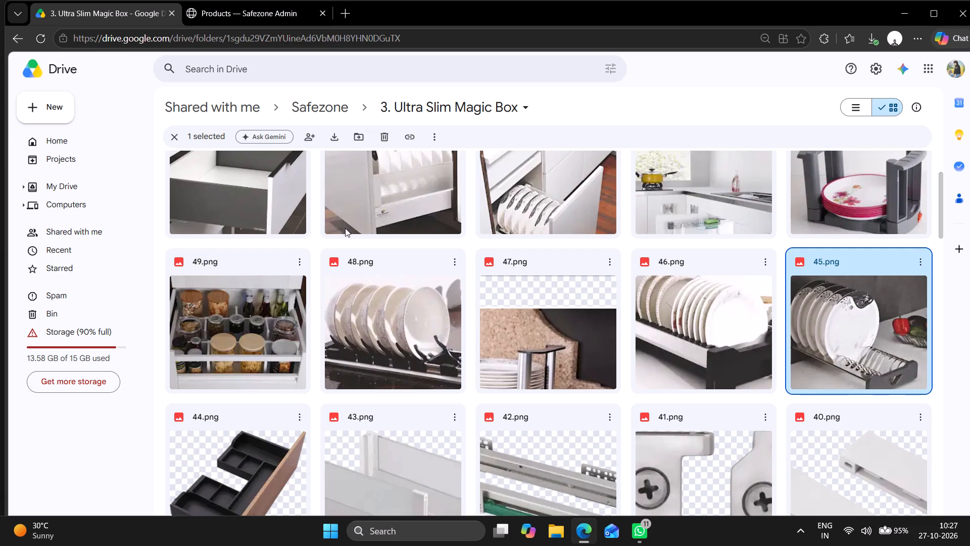
pyautogui.scroll(-11, 355, 244)
pyautogui.scroll(-10, 354, 248)
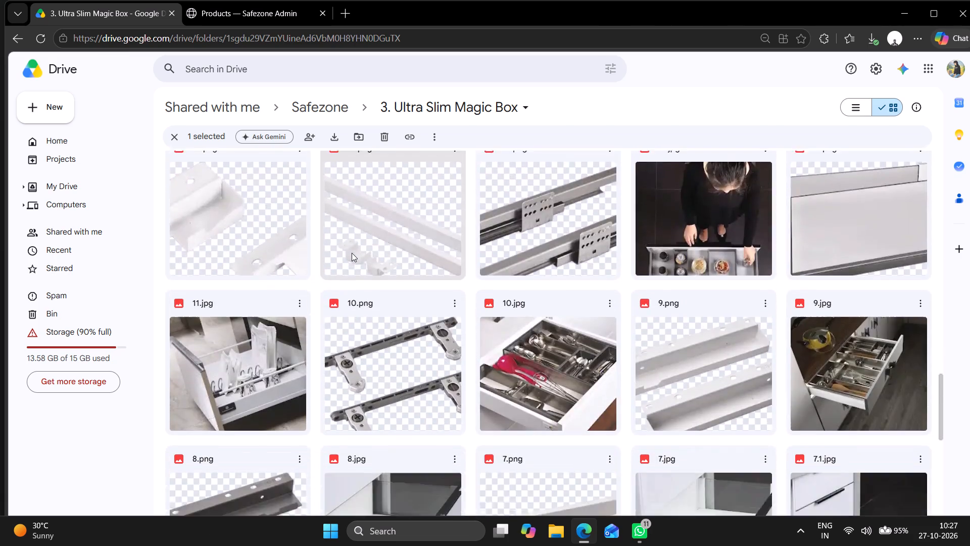
pyautogui.scroll(-14, 352, 253)
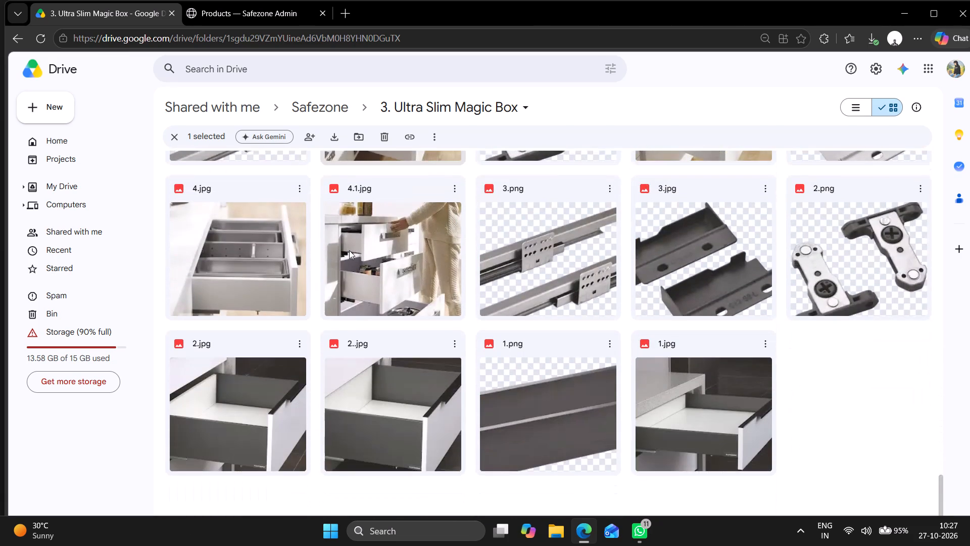
pyautogui.scroll(4, 349, 250)
pyautogui.scroll(-4, 349, 250)
pyautogui.scroll(3, 349, 250)
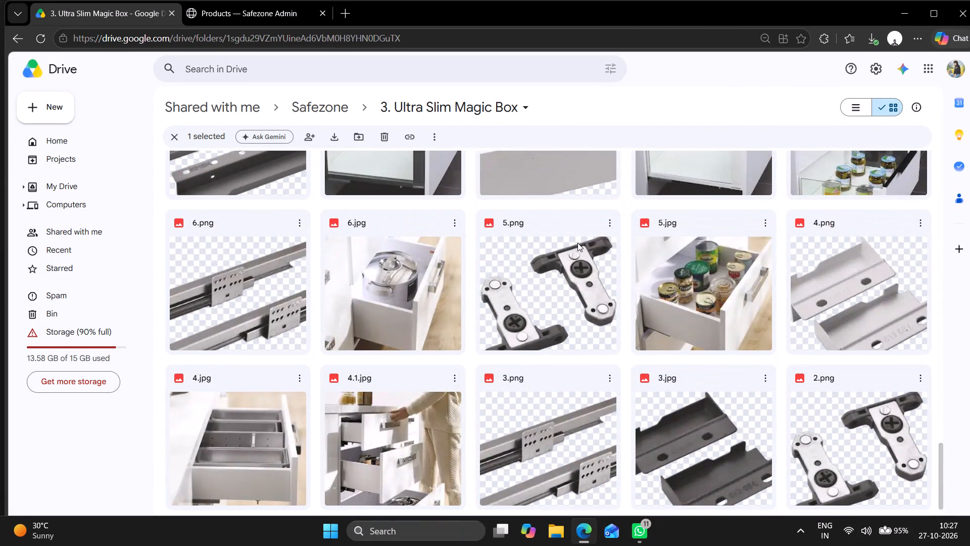
pyautogui.scroll(8, 572, 236)
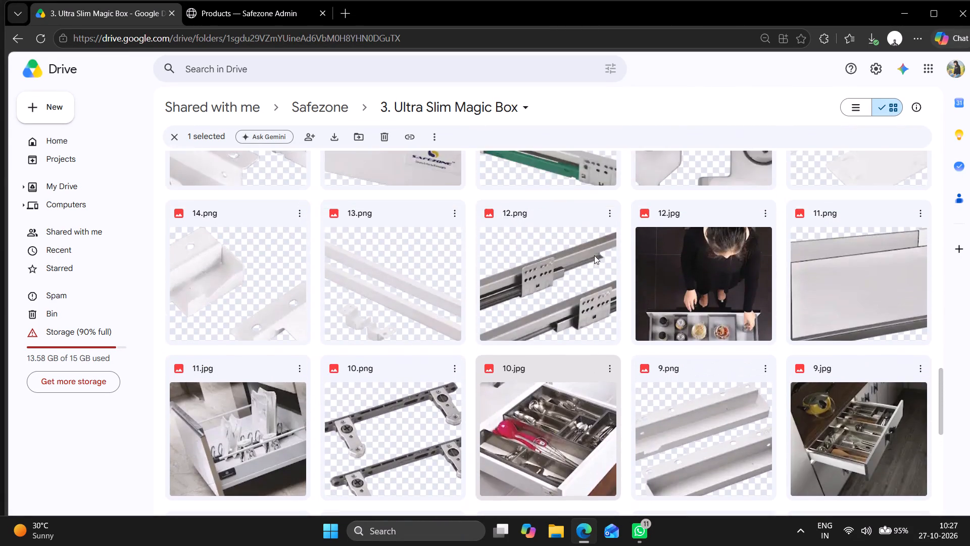
pyautogui.scroll(16, 594, 255)
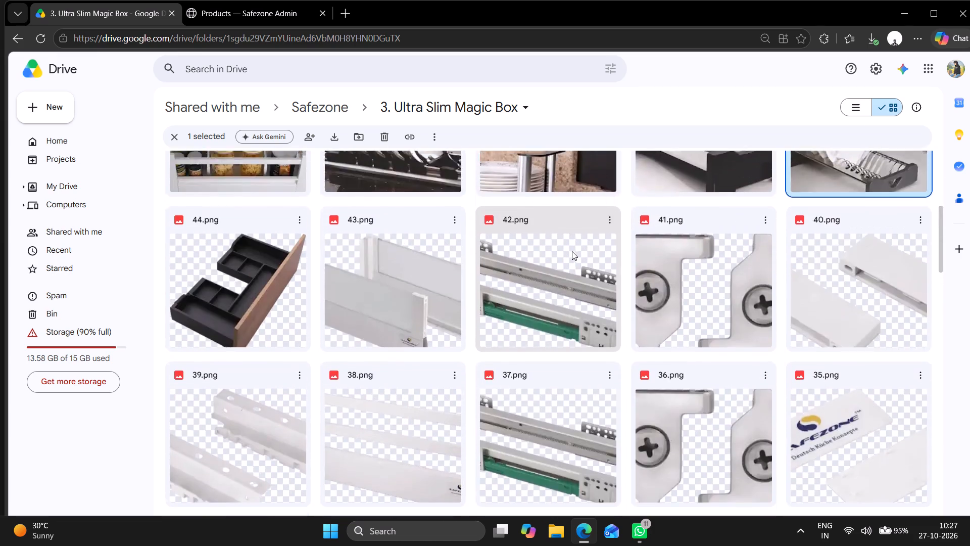
pyautogui.scroll(2, 572, 251)
pyautogui.scroll(1, 488, 294)
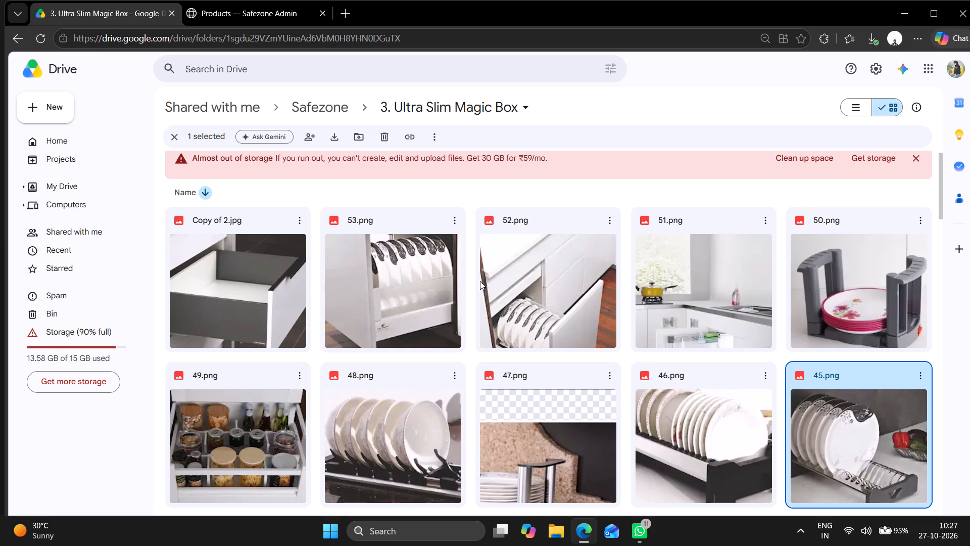
pyautogui.scroll(1, 480, 281)
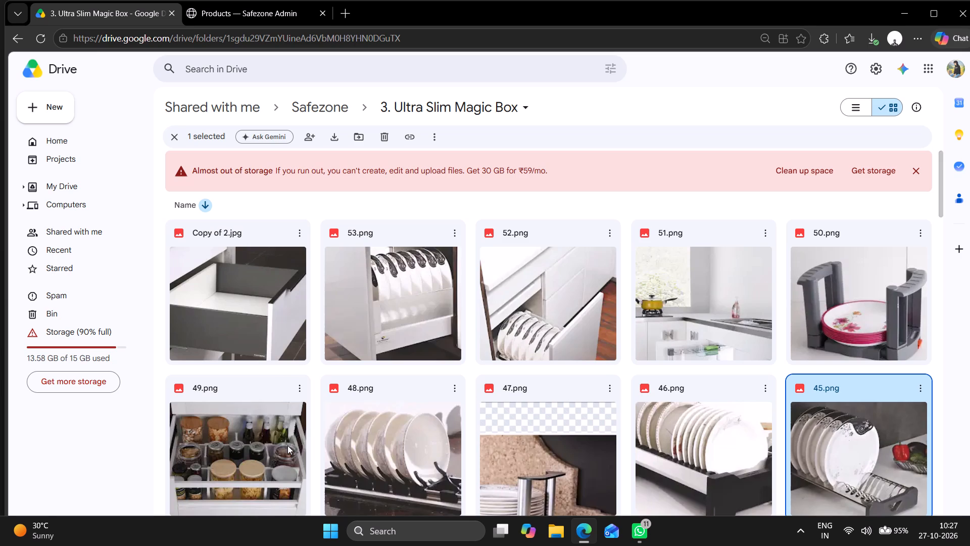
# Download 49.png, the drawer with storage jars, from the Drive folder.
pyautogui.doubleClick(301, 388)
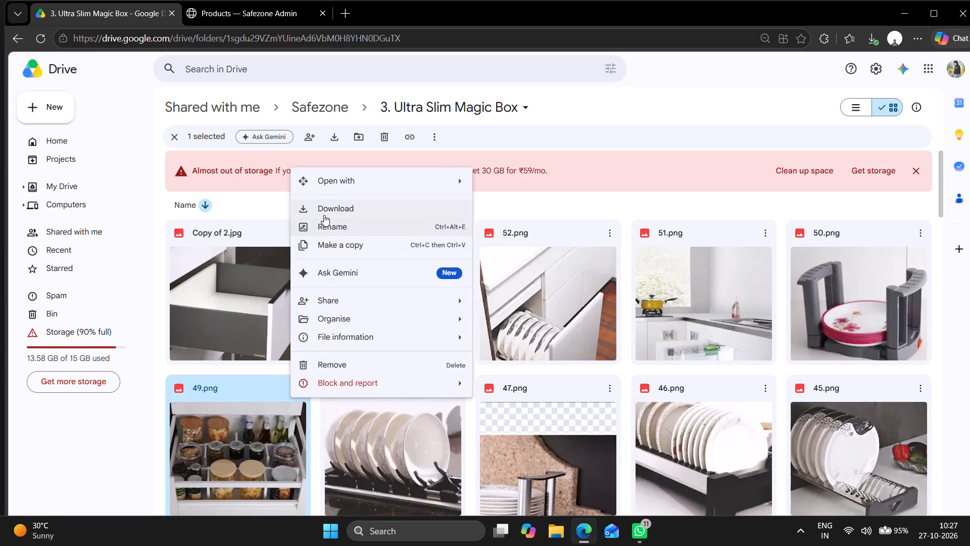
pyautogui.click(324, 215)
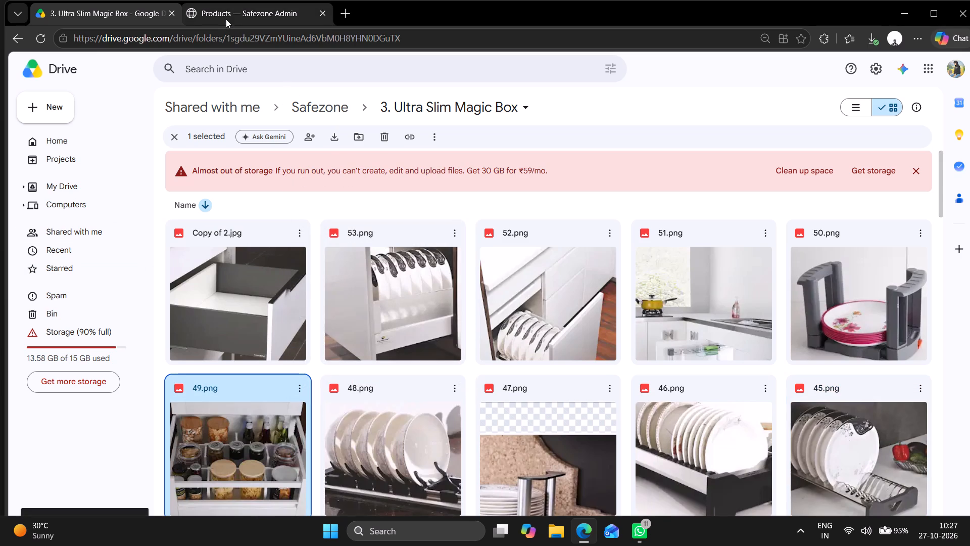
# Return to the Add New Product form in Safezone Admin for the next product.
pyautogui.doubleClick(226, 14)
pyautogui.scroll(1, 267, 309)
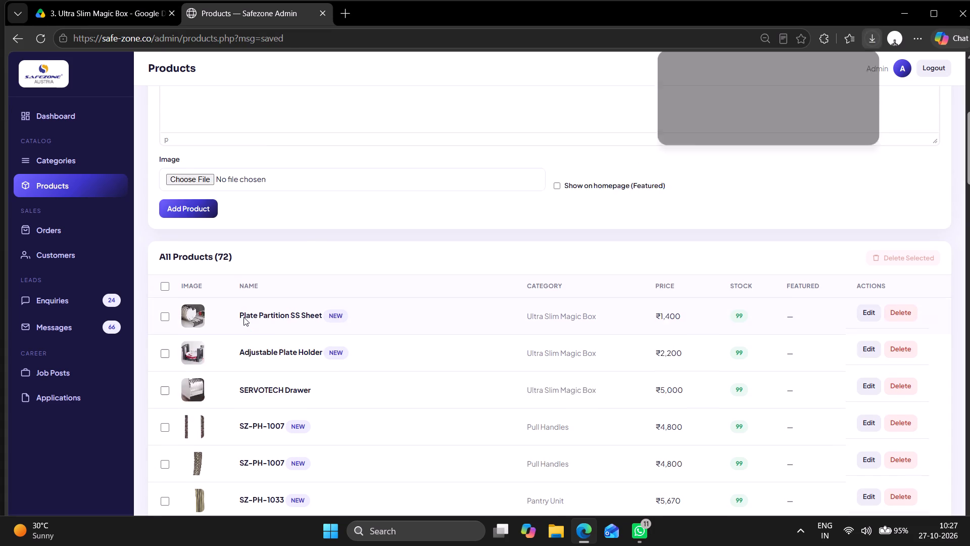
pyautogui.scroll(1, 235, 306)
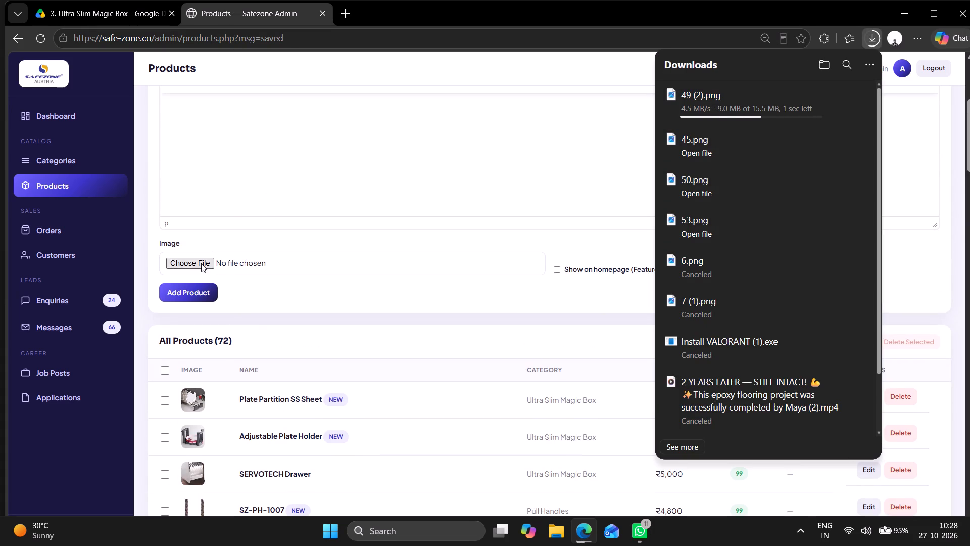
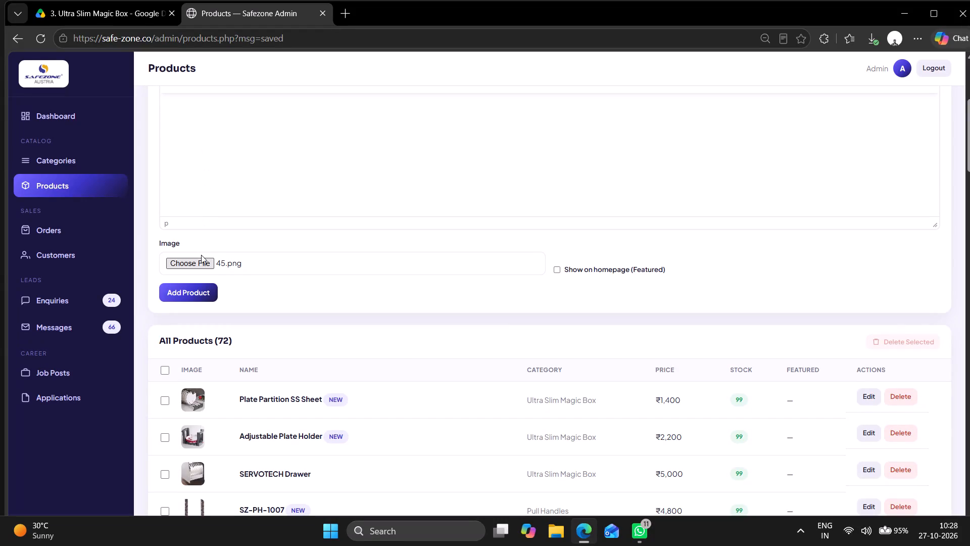
# Attach 49 (2).png from the Downloads folder as the new product's image.
pyautogui.doubleClick(203, 258)
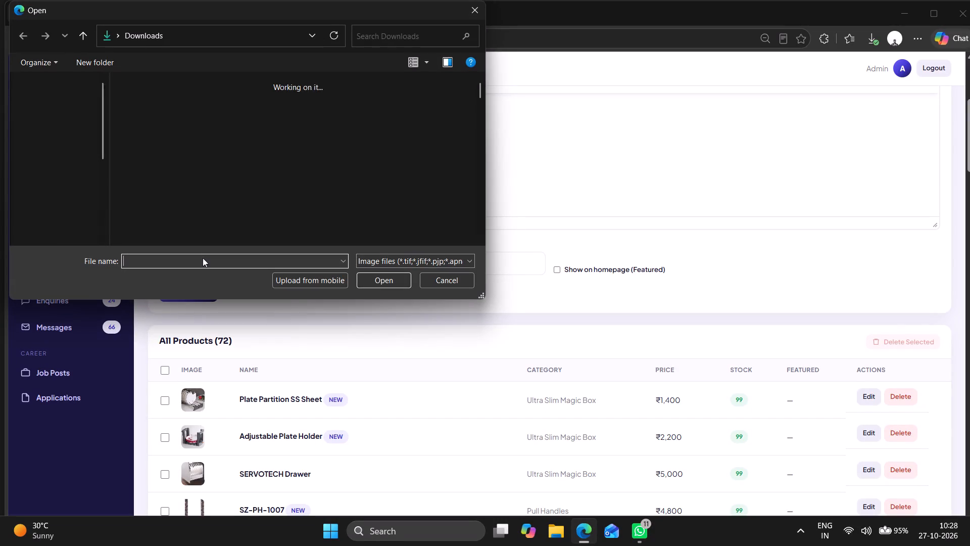
pyautogui.scroll(1, 199, 169)
pyautogui.doubleClick(227, 106)
pyautogui.scroll(4, 252, 159)
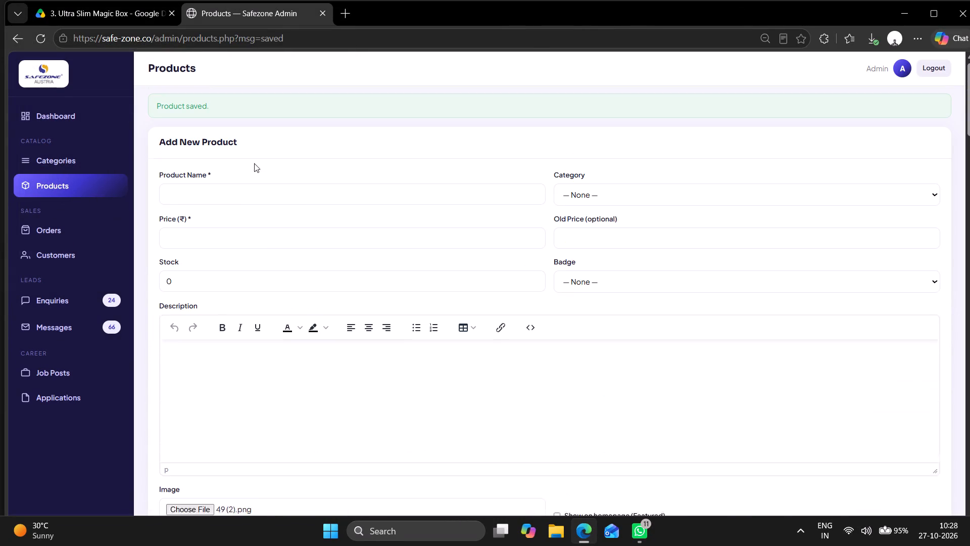
# Name the new product "SERVOTECH Drawer With Round Bar".
pyautogui.scroll(2, 259, 180)
pyautogui.click(223, 196)
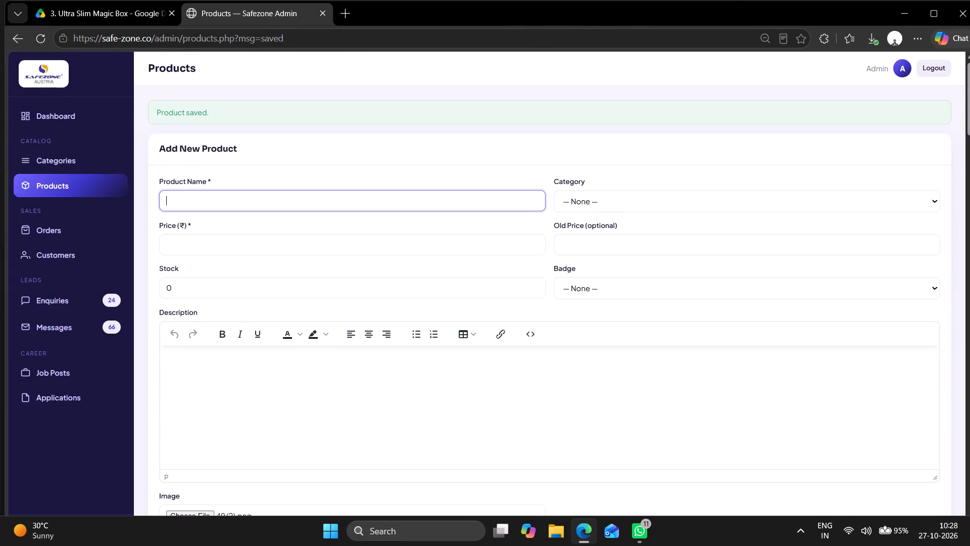
pyautogui.press('s')
pyautogui.write('ER')
pyautogui.write('VO')
pyautogui.press('t')
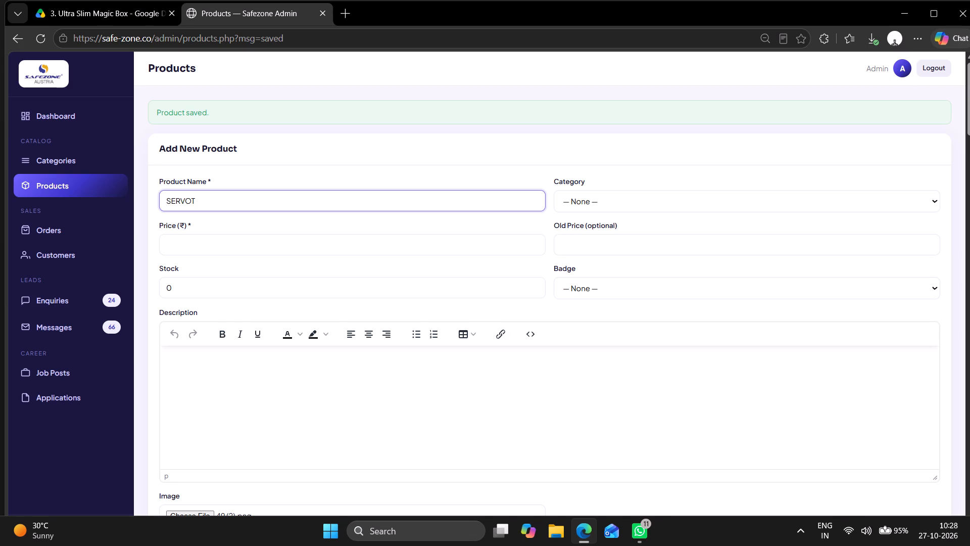
pyautogui.write('ECH')
pyautogui.press('space')
pyautogui.write('Dra')
pyautogui.write('wer')
pyautogui.press('space')
pyautogui.write('With')
pyautogui.press('space')
pyautogui.write('Round')
pyautogui.press('space')
pyautogui.write('Bar')
pyautogui.press('space')
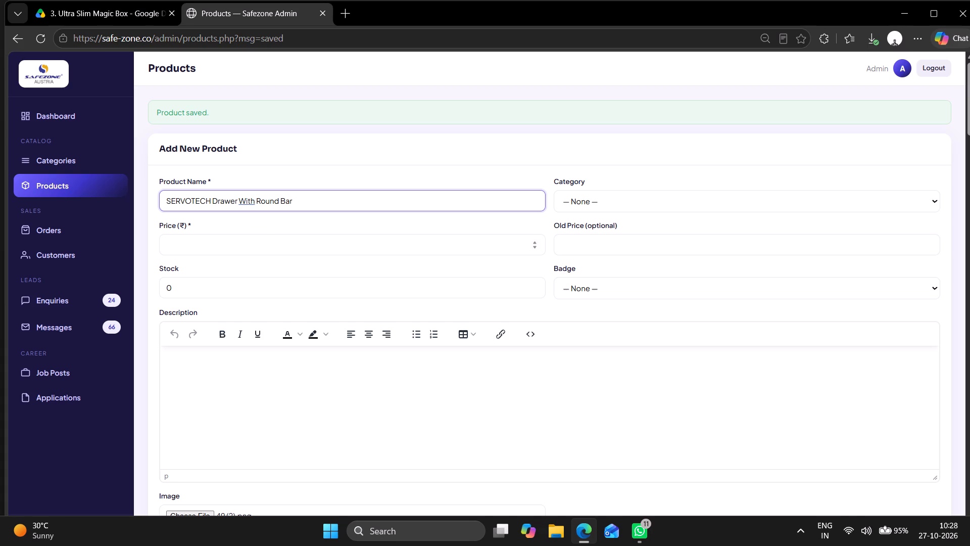
# Set the product's price to 4900 and its category to Ultra Slim Magic Box.
pyautogui.doubleClick(280, 248)
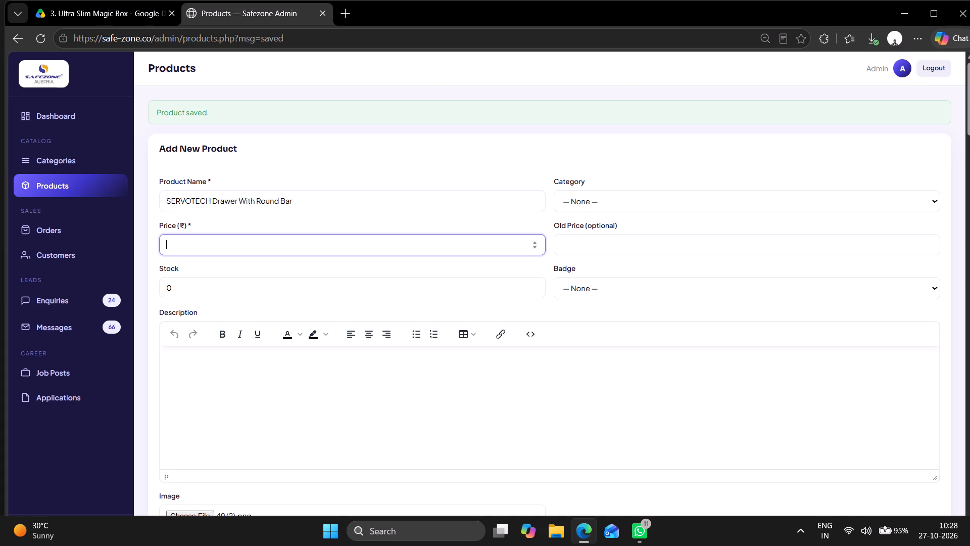
pyautogui.write('4900')
pyautogui.doubleClick(569, 193)
pyautogui.tripleClick(569, 193)
pyautogui.click(568, 193)
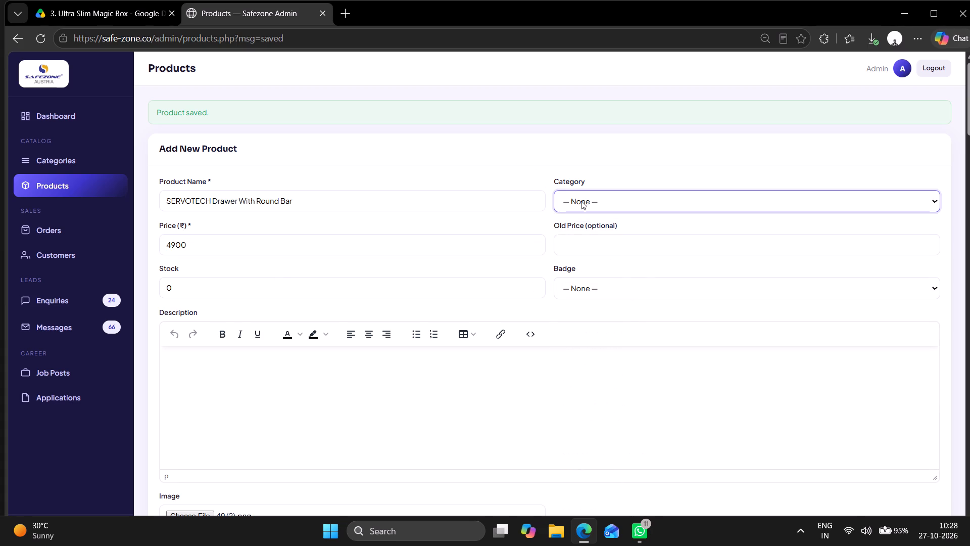
pyautogui.tripleClick(603, 202)
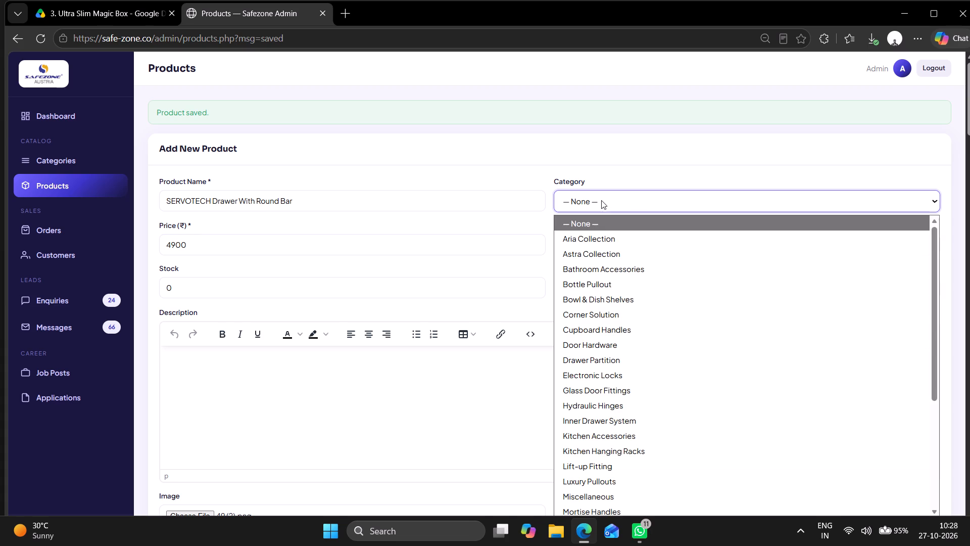
pyautogui.press('u')
pyautogui.press('Return')
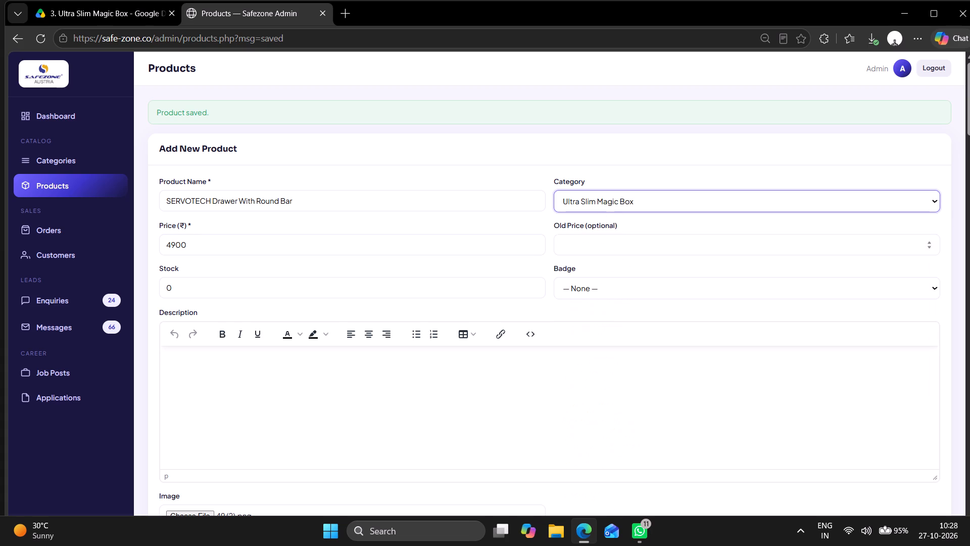
# Set the product's stock to 99 and its badge to NEW.
pyautogui.doubleClick(378, 285)
pyautogui.press('BackSpace')
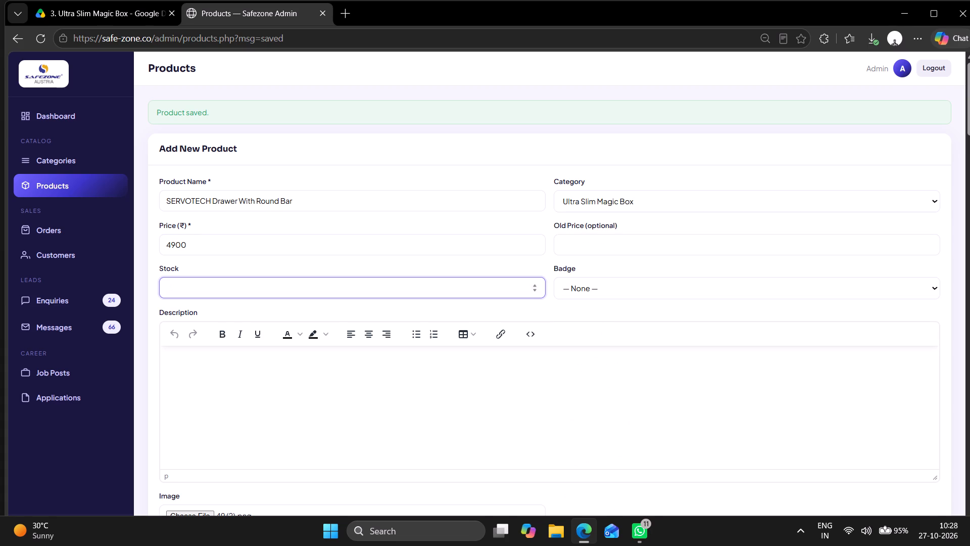
pyautogui.write('99')
pyautogui.tripleClick(638, 293)
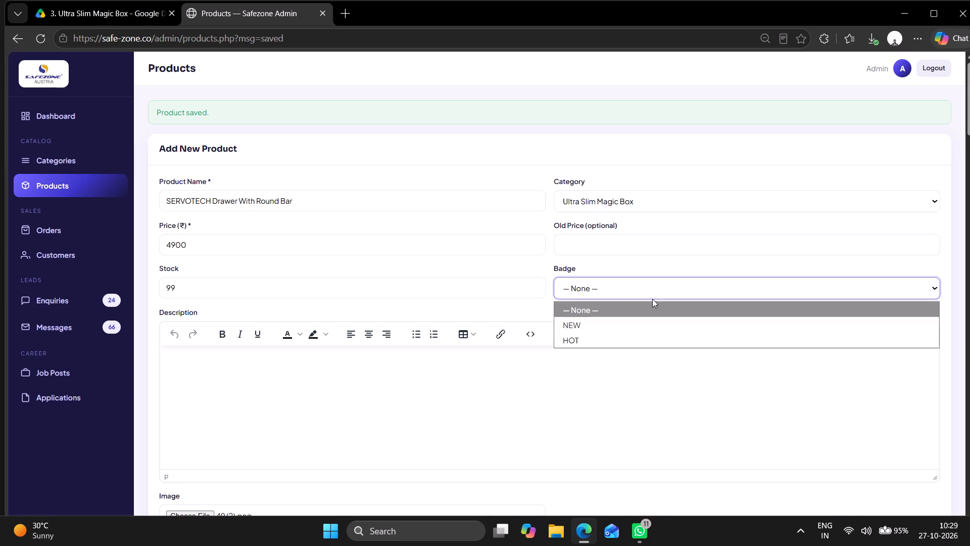
pyautogui.press('n')
pyautogui.press('Return')
# Review the completed form and add the SERVOTECH Drawer With Round Bar product to the catalog.
pyautogui.scroll(-3, 472, 274)
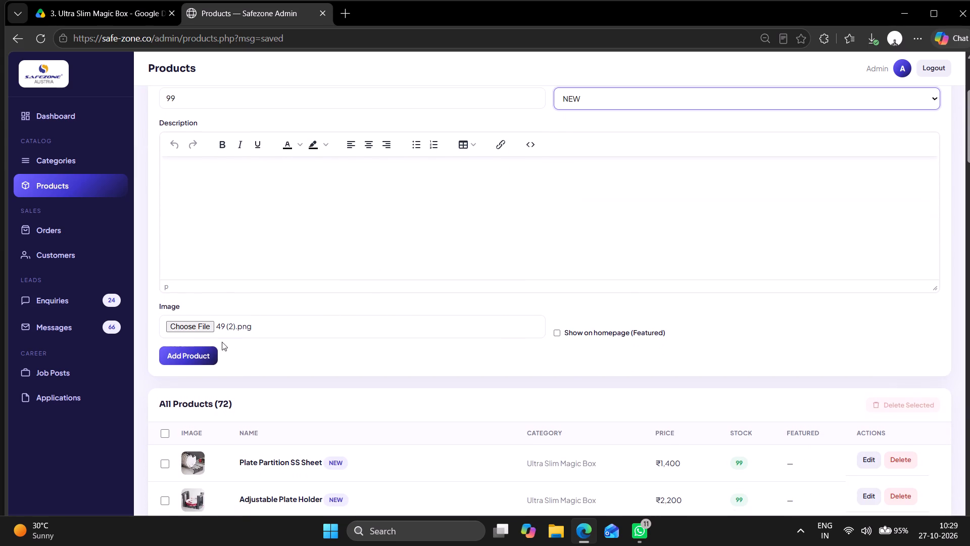
pyautogui.scroll(5, 250, 321)
pyautogui.scroll(-3, 251, 318)
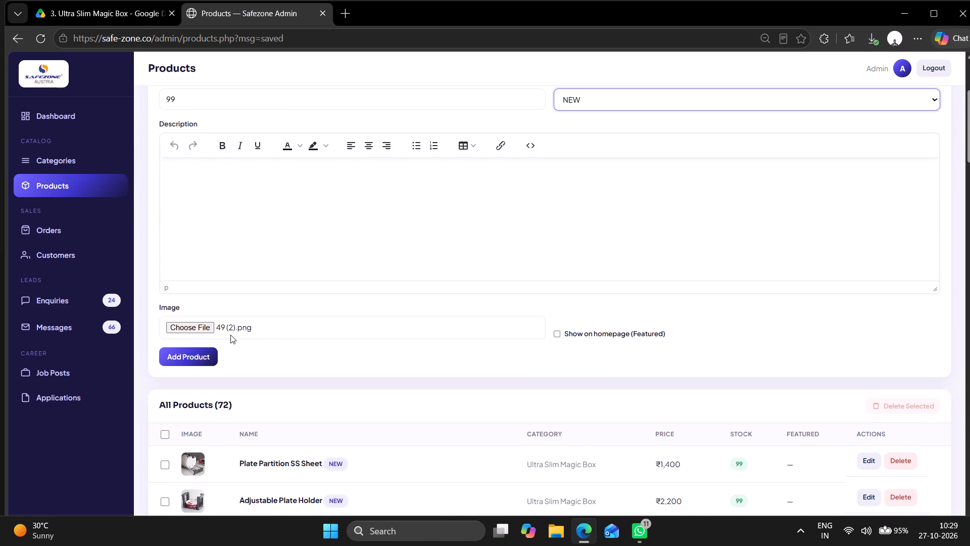
pyautogui.scroll(4, 230, 334)
pyautogui.scroll(-1, 241, 320)
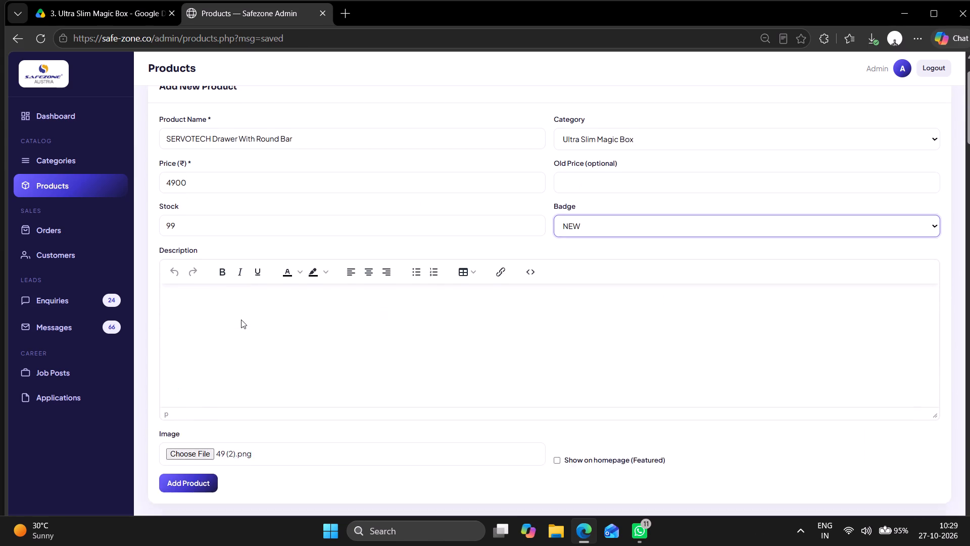
pyautogui.scroll(1, 241, 320)
pyautogui.scroll(-3, 241, 320)
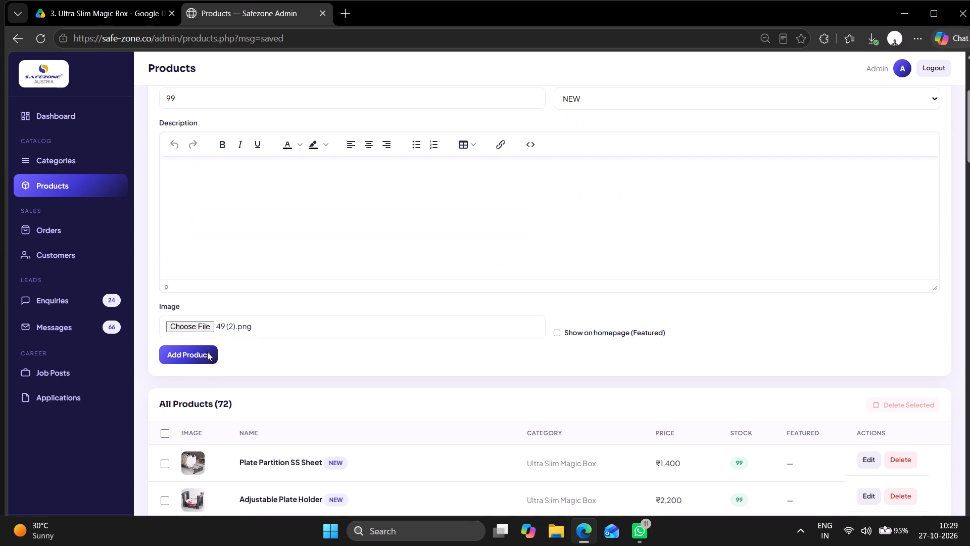
pyautogui.tripleClick(207, 352)
# Look through the All Products list, checking the newly added drawer and the existing SERVOTECH and Ultra Slim Magic Box entries.
pyautogui.scroll(-2, 238, 314)
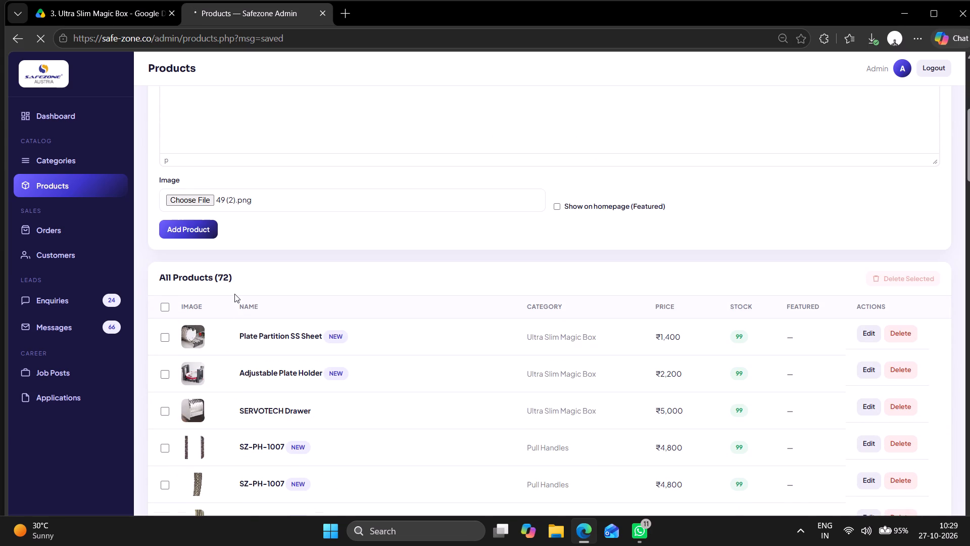
pyautogui.scroll(-3, 223, 305)
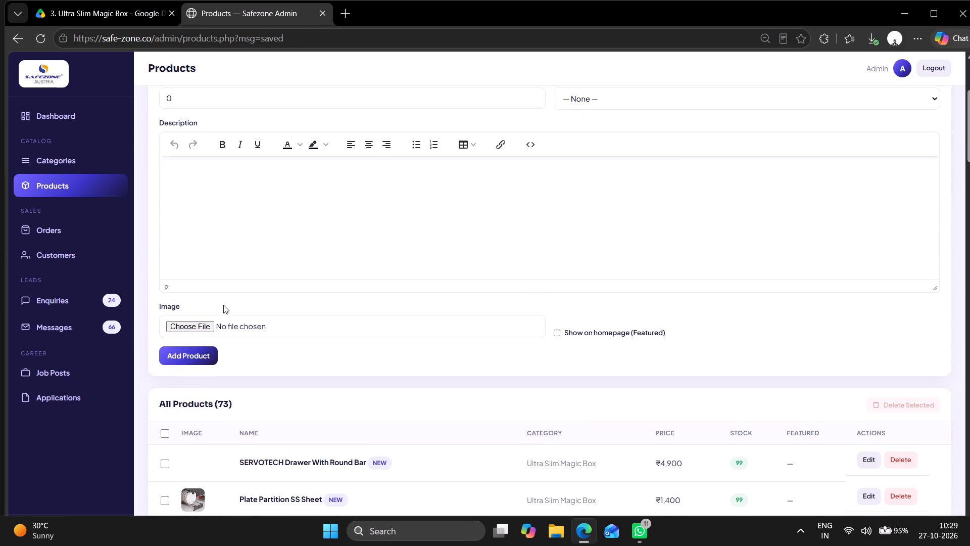
pyautogui.scroll(4, 223, 305)
pyautogui.scroll(-16, 223, 305)
pyautogui.scroll(-5, 223, 305)
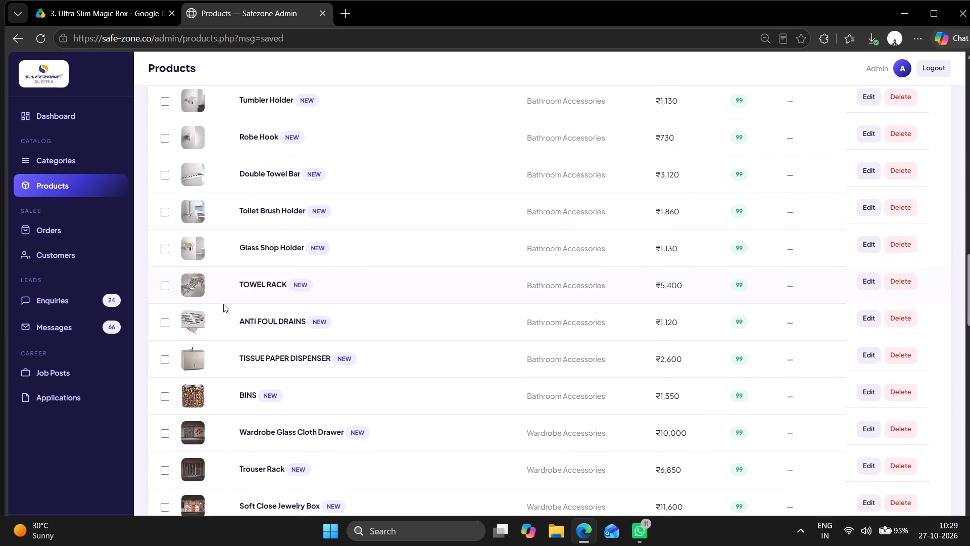
pyautogui.scroll(-17, 223, 304)
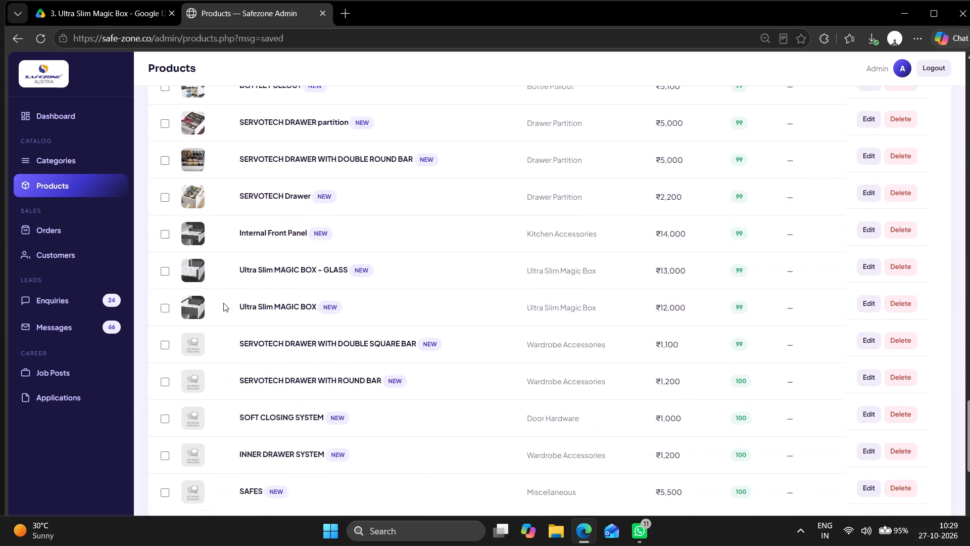
pyautogui.scroll(-2, 223, 303)
pyautogui.scroll(16, 223, 303)
pyautogui.scroll(6, 223, 301)
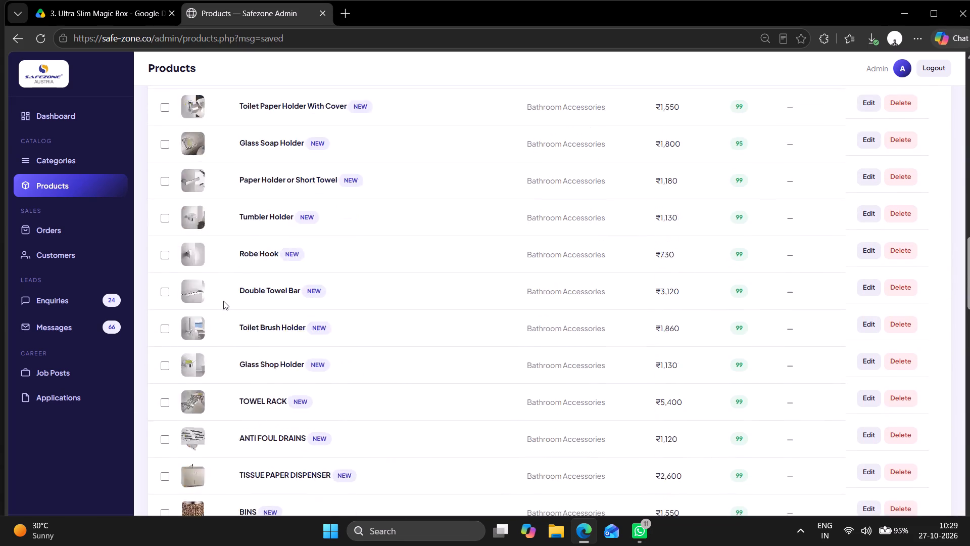
pyautogui.scroll(20, 223, 301)
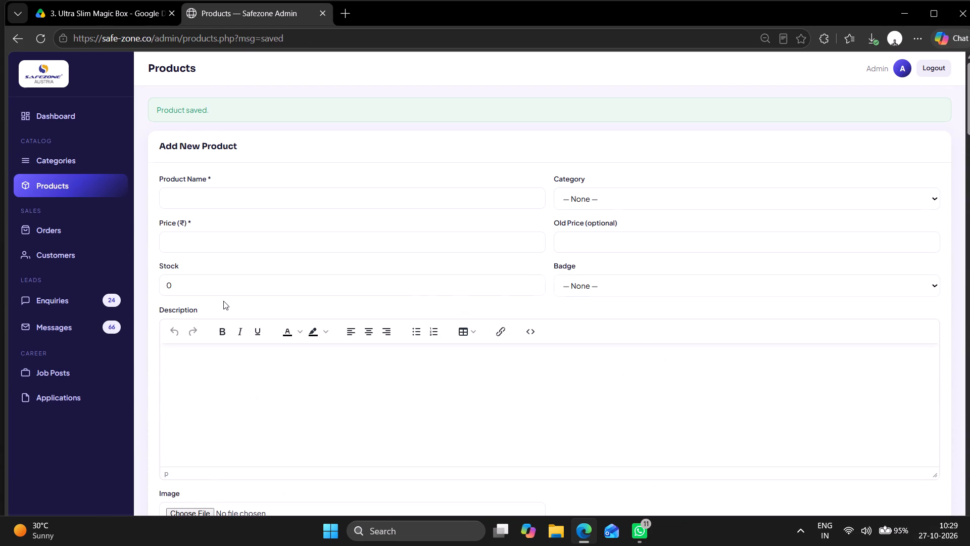
pyautogui.scroll(5, 223, 301)
# Browse the product images in the shared 3. Ultra Slim Magic Box Drive folder to choose a picture for the next product.
pyautogui.doubleClick(218, 200)
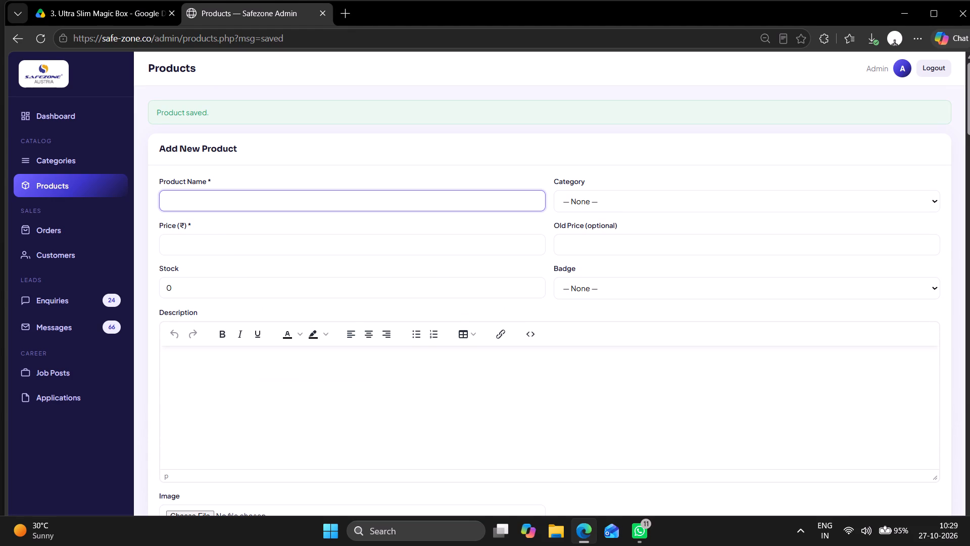
pyautogui.doubleClick(75, 15)
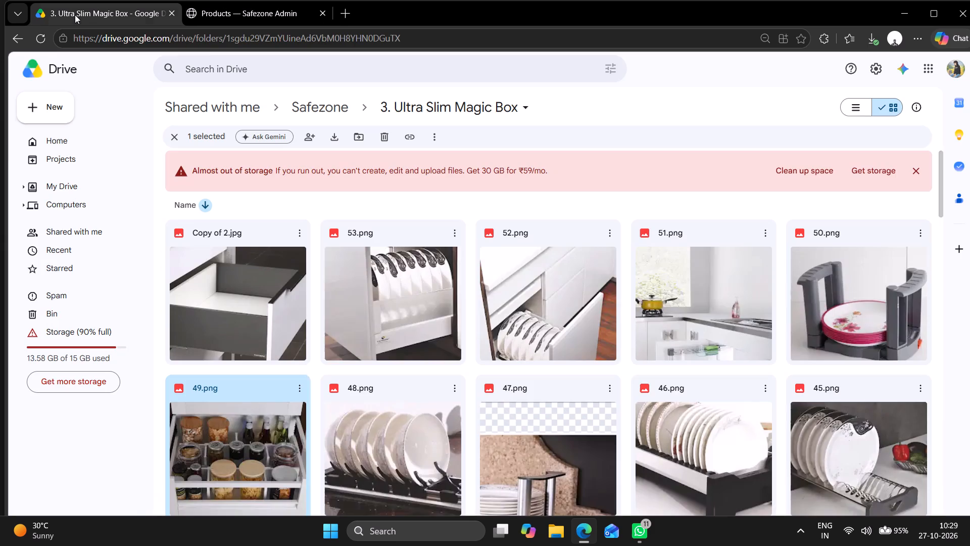
pyautogui.scroll(-1, 676, 411)
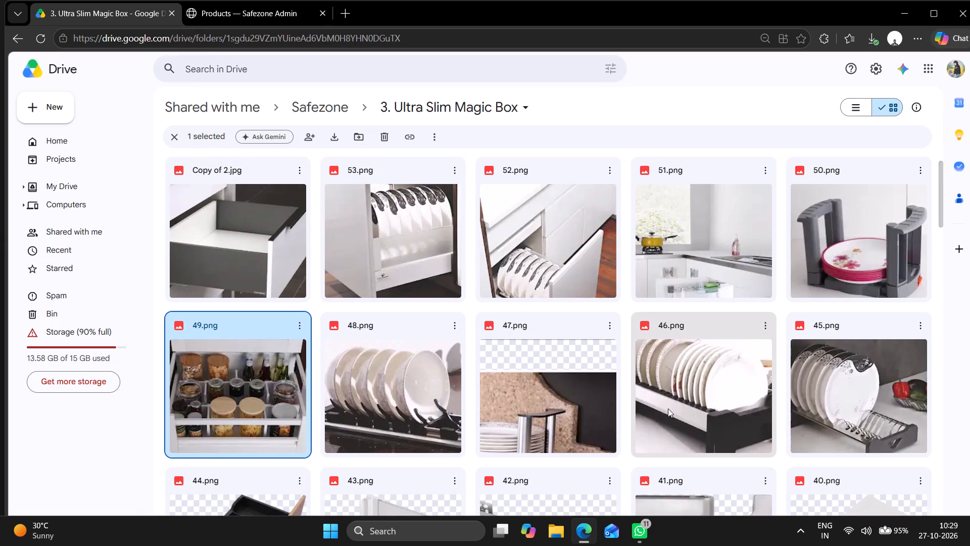
pyautogui.scroll(-2, 664, 408)
pyautogui.scroll(1, 335, 439)
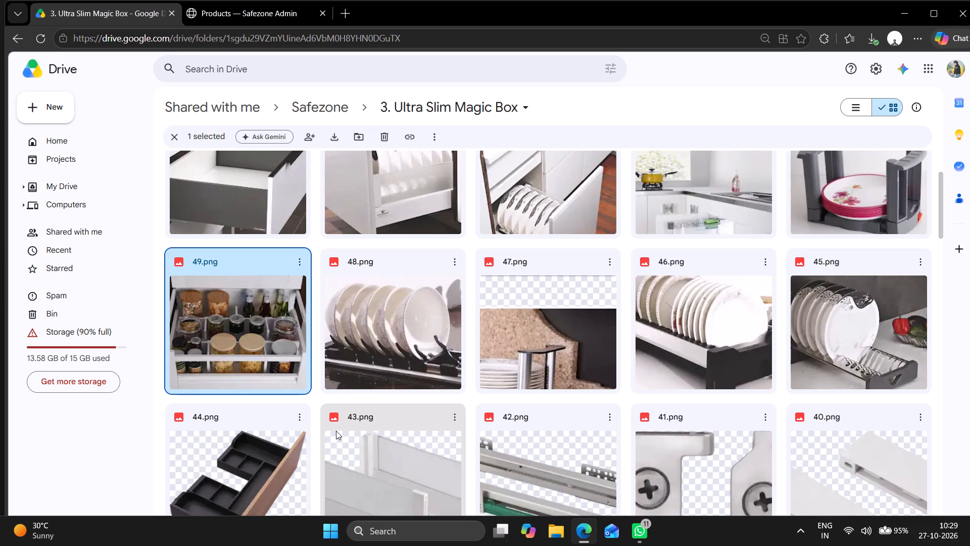
pyautogui.scroll(-2, 360, 447)
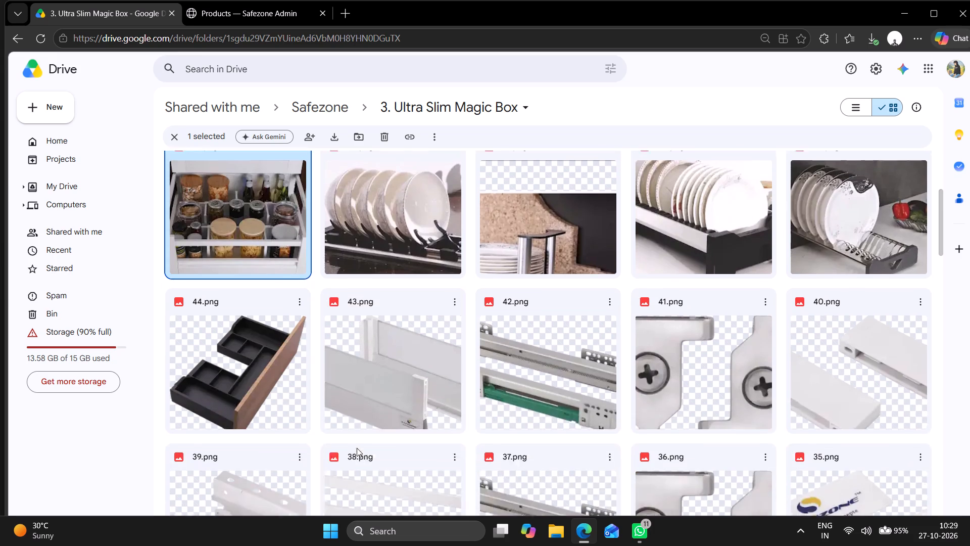
pyautogui.scroll(-2, 357, 448)
pyautogui.scroll(5, 355, 449)
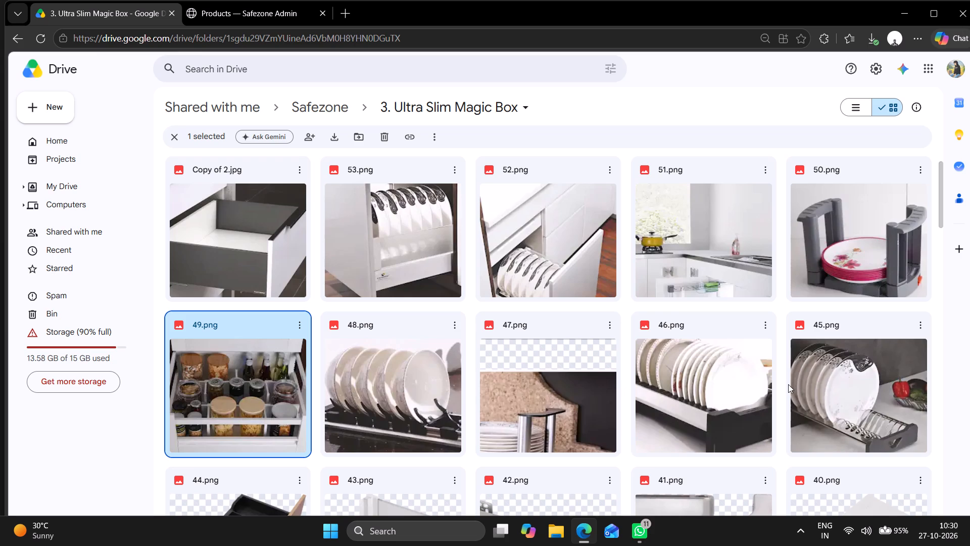
pyautogui.scroll(4, 759, 375)
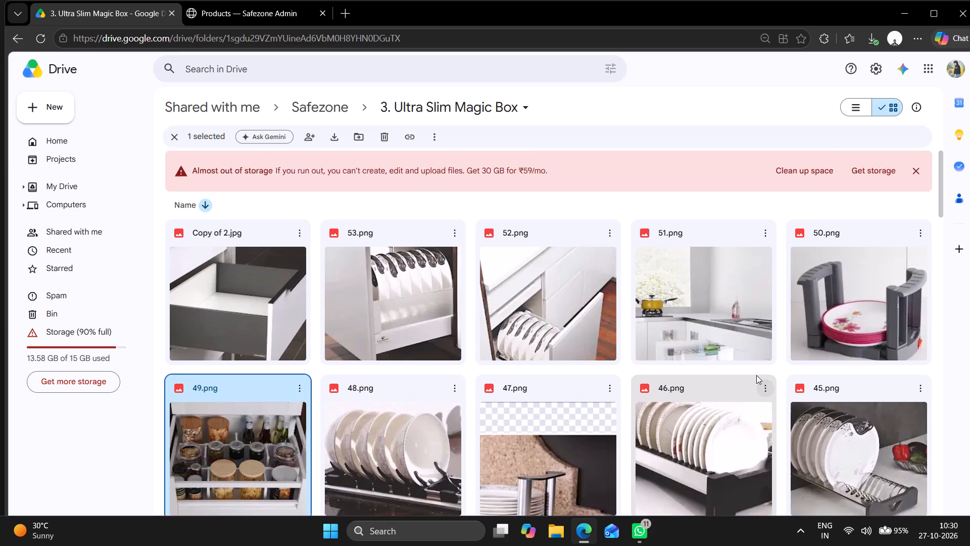
pyautogui.scroll(-15, 756, 375)
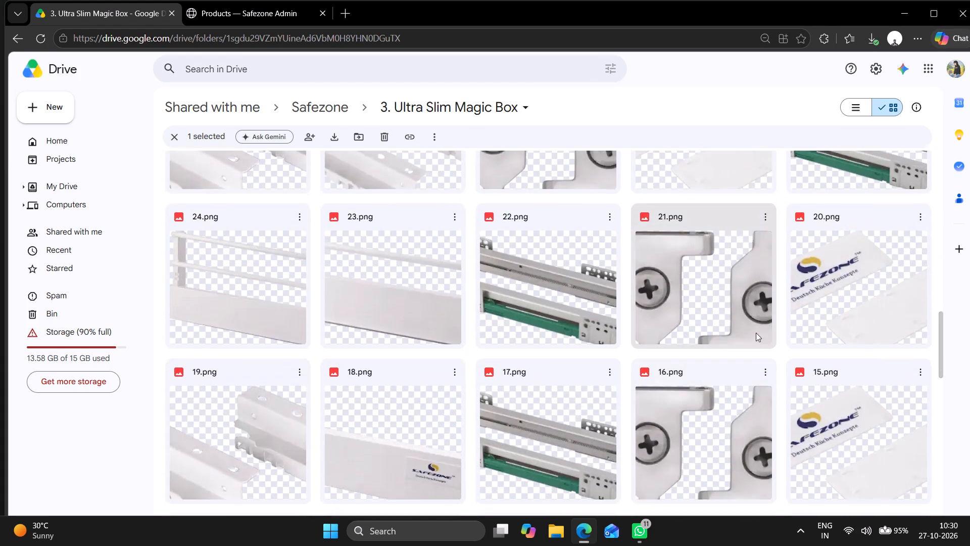
pyautogui.scroll(-7, 756, 333)
pyautogui.scroll(-2, 492, 361)
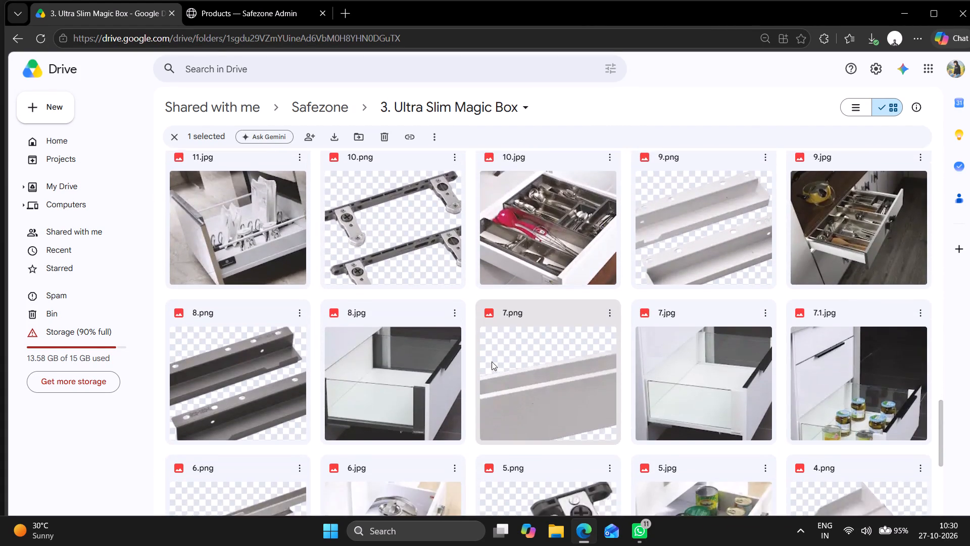
pyautogui.scroll(1, 491, 361)
pyautogui.scroll(-5, 389, 372)
pyautogui.scroll(2, 389, 372)
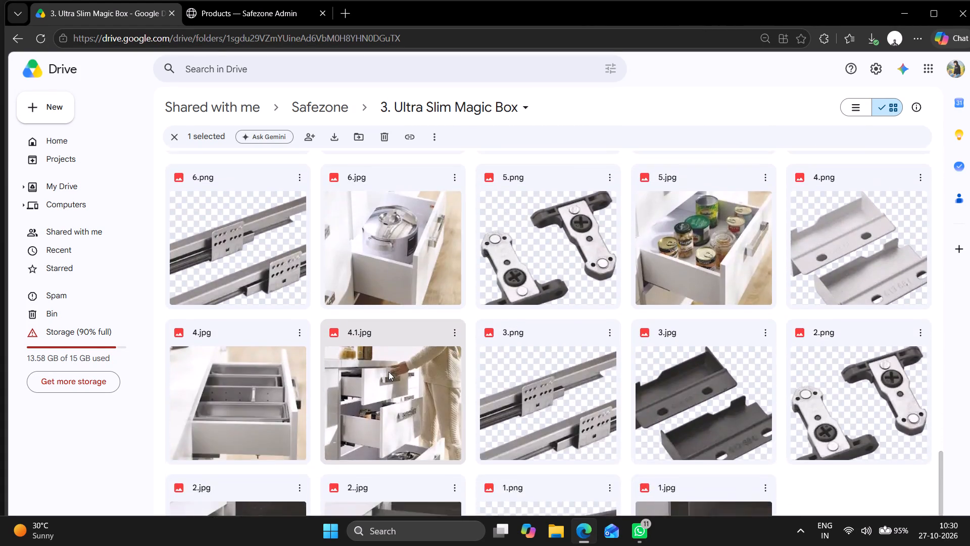
pyautogui.scroll(1, 389, 372)
pyautogui.scroll(-6, 389, 372)
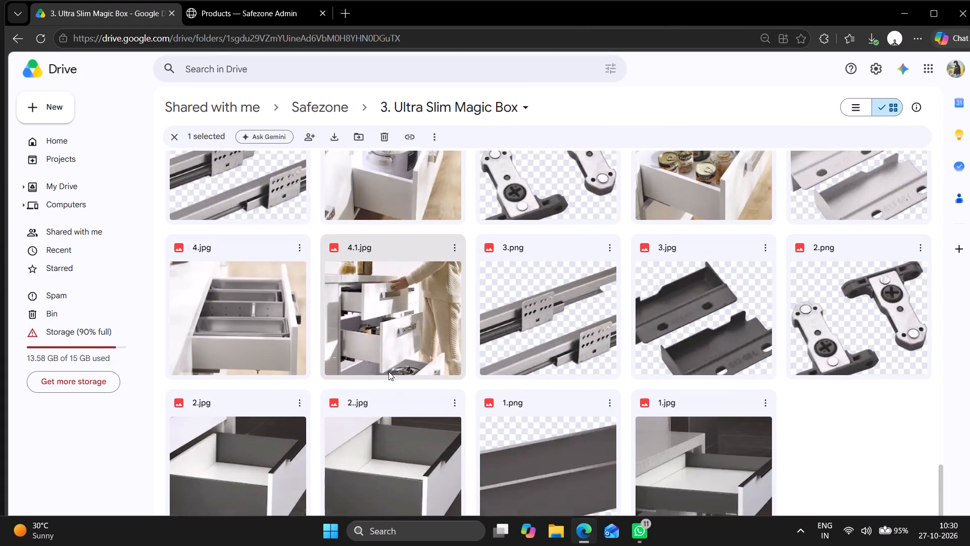
pyautogui.scroll(-2, 389, 372)
pyautogui.scroll(1, 389, 372)
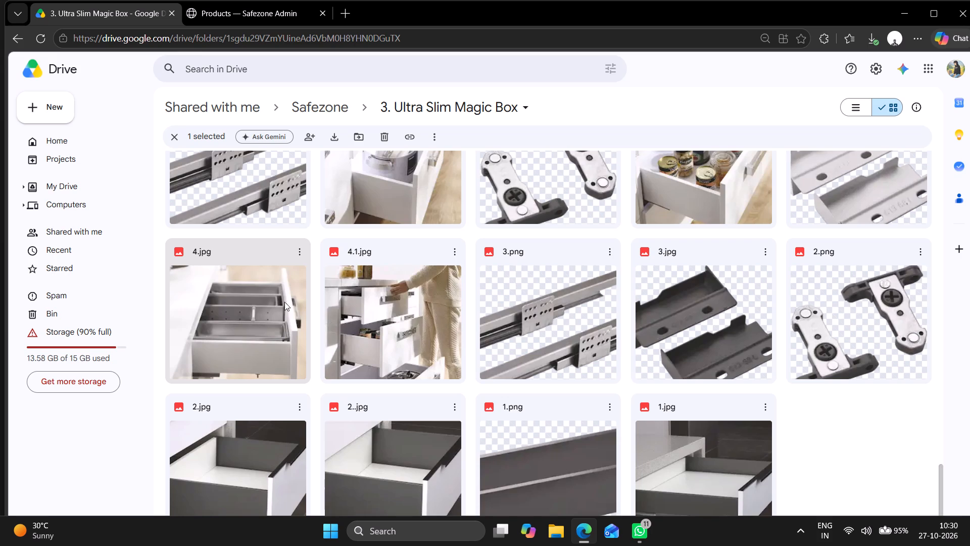
# Download the drawer image 4.jpg from the 3. Ultra Slim Magic Box folder.
pyautogui.tripleClick(296, 250)
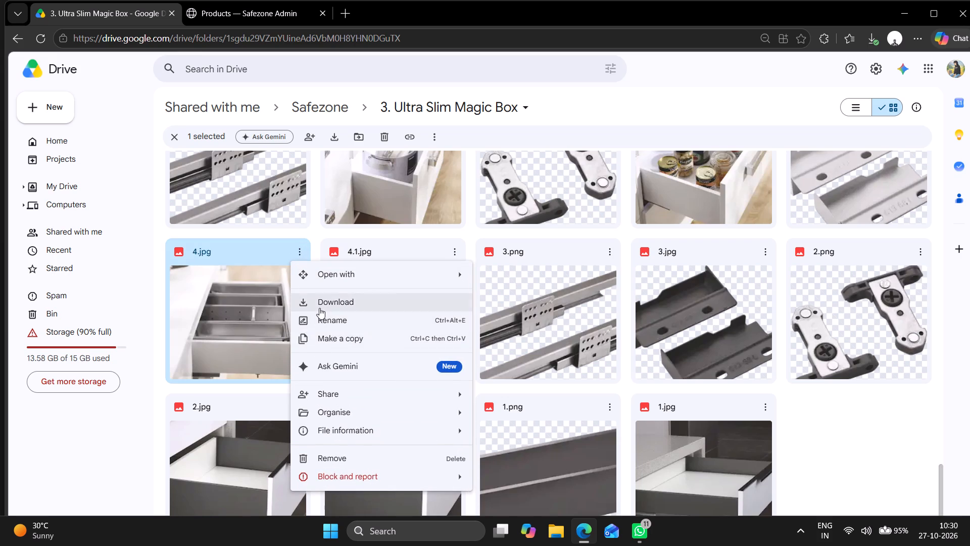
pyautogui.doubleClick(319, 308)
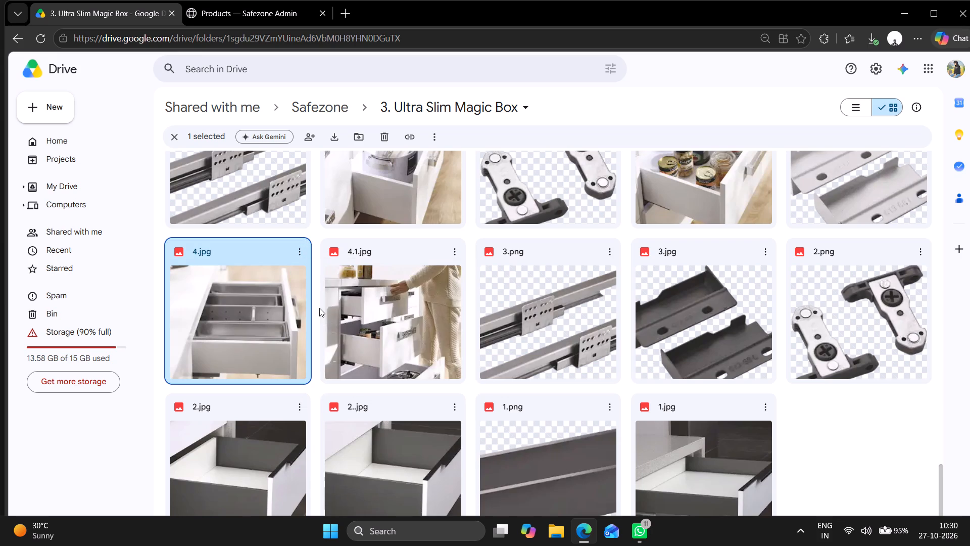
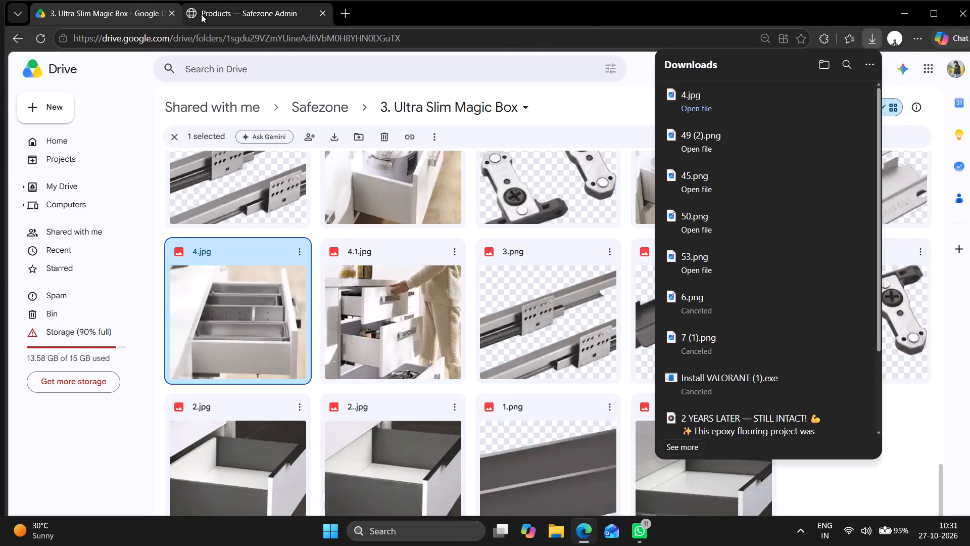
# Switch to the Safezone Admin Products page with the empty Add New Product form.
pyautogui.doubleClick(201, 14)
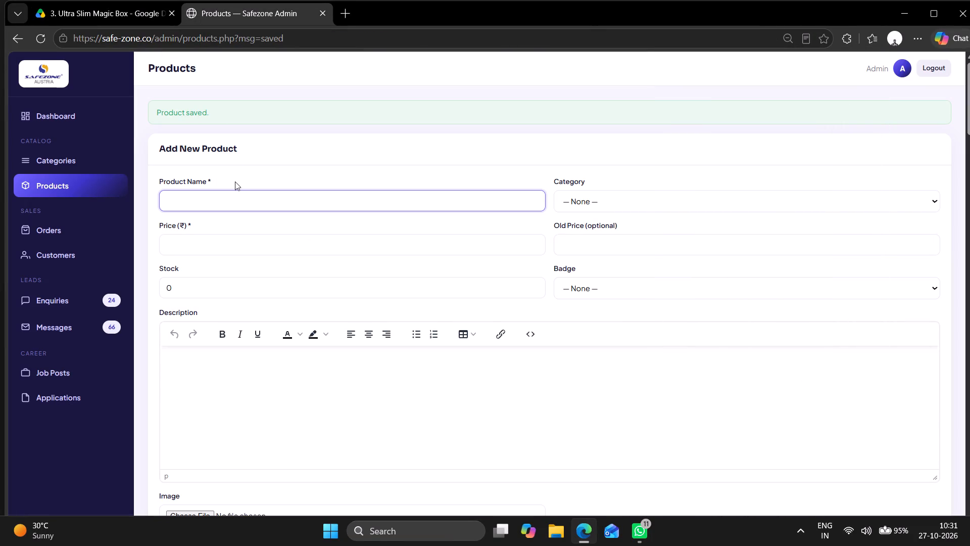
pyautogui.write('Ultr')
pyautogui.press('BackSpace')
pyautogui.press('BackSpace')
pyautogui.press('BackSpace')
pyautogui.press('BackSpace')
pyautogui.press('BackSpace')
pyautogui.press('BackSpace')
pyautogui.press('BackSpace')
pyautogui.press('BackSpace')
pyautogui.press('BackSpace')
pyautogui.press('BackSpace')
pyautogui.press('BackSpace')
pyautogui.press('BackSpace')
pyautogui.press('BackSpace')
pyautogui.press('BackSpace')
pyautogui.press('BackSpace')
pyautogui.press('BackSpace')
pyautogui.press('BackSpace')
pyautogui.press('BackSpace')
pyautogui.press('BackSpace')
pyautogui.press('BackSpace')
# Enter Ultra Slim MAGIC BOX as the new product's name.
pyautogui.hotkey('shift', 'u')
pyautogui.write('ltra')
pyautogui.press('space')
pyautogui.write('Sli')
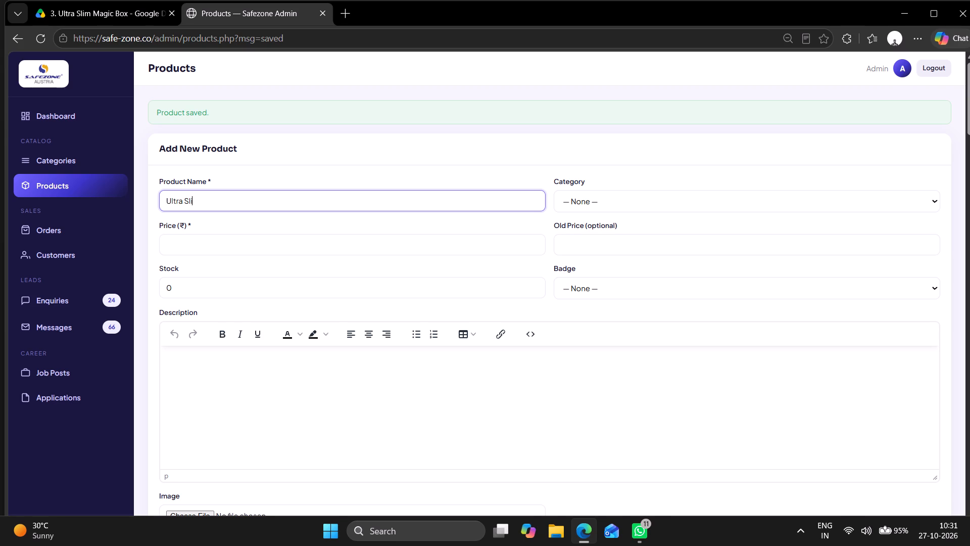
pyautogui.write('m')
pyautogui.press('space')
pyautogui.write('MA')
pyautogui.write('GIC BOX')
# Set the new product's category to Ultra Slim Magic Box and its badge to NEW.
pyautogui.doubleClick(643, 291)
pyautogui.doubleClick(614, 199)
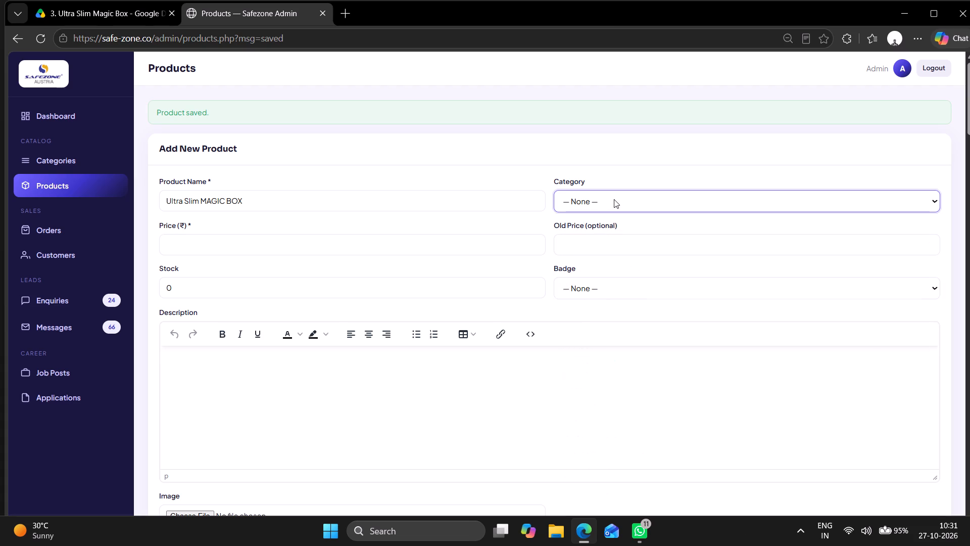
pyautogui.doubleClick(614, 199)
pyautogui.click(937, 203)
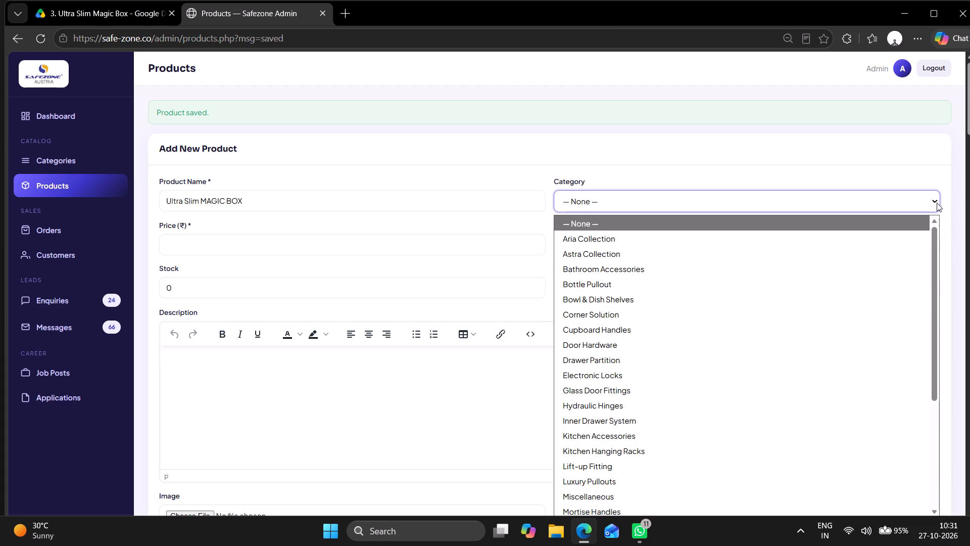
pyautogui.press('u')
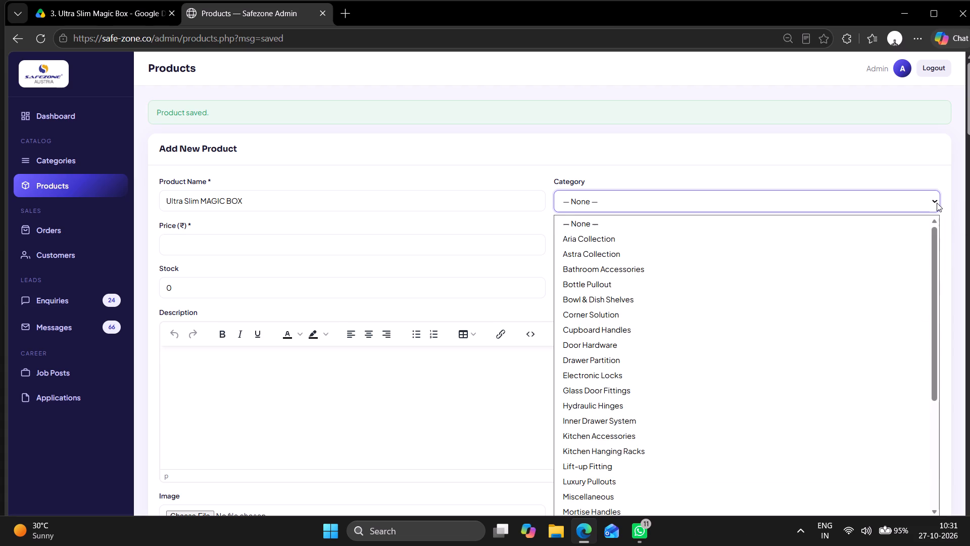
pyautogui.press('Return')
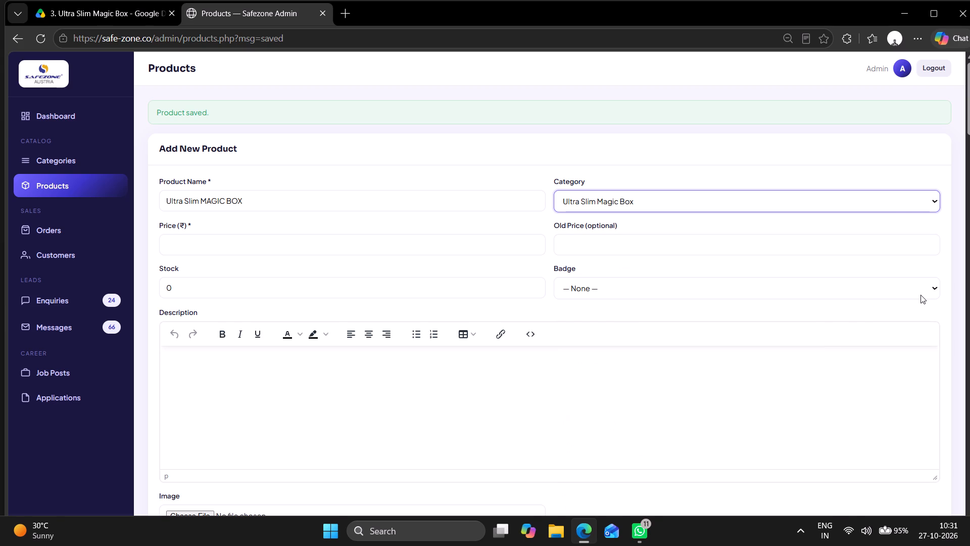
pyautogui.click(926, 291)
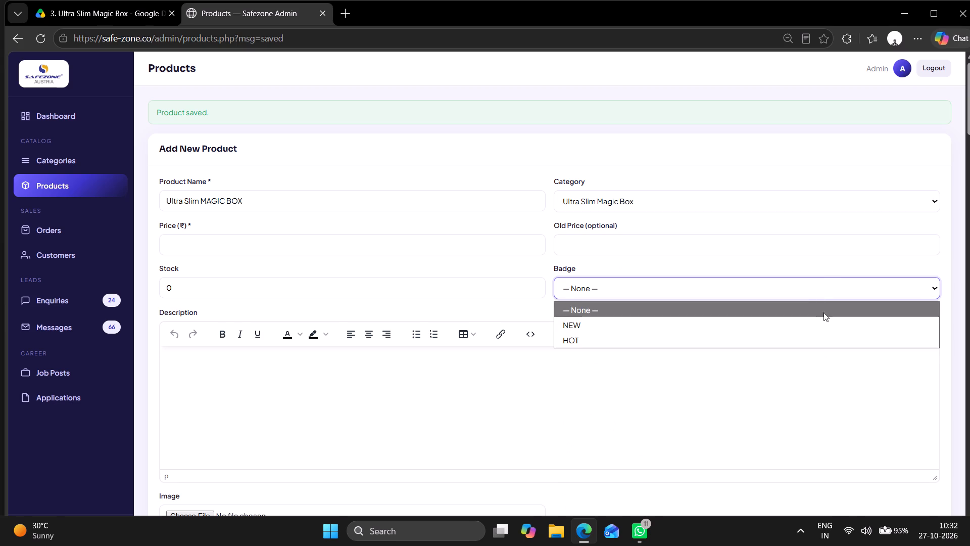
pyautogui.click(826, 329)
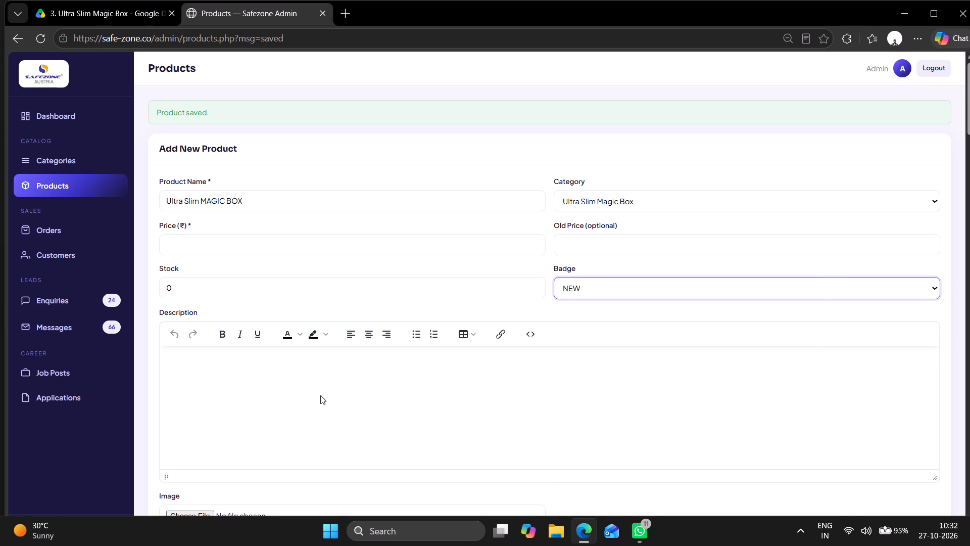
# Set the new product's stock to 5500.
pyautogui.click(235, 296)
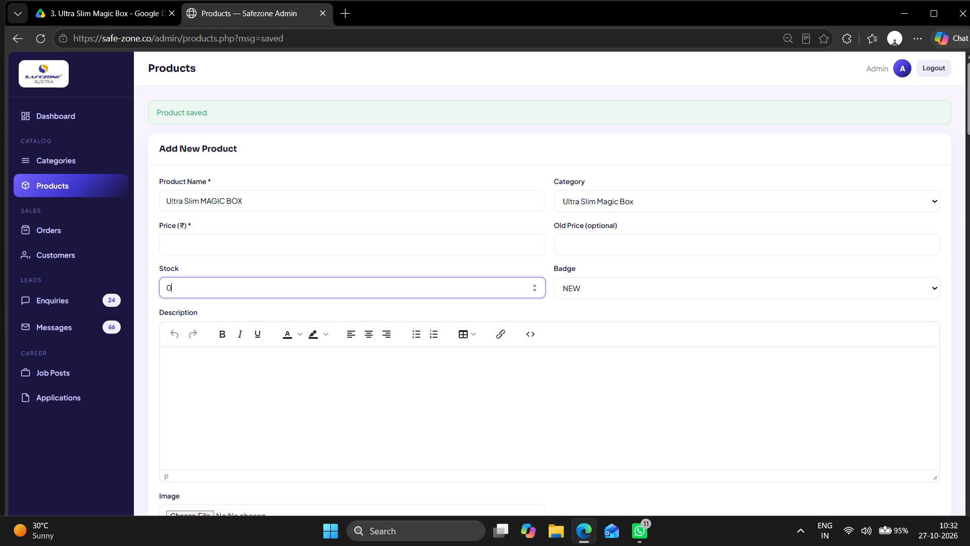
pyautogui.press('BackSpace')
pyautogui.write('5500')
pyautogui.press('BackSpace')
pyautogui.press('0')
# Attach the downloaded 4.jpg as the new product's image.
pyautogui.scroll(-1, 318, 438)
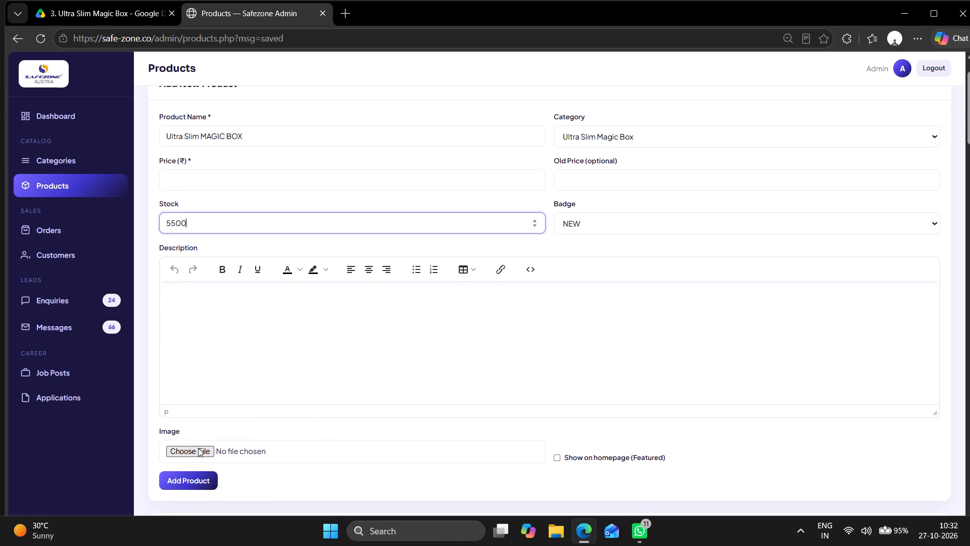
pyautogui.click(198, 448)
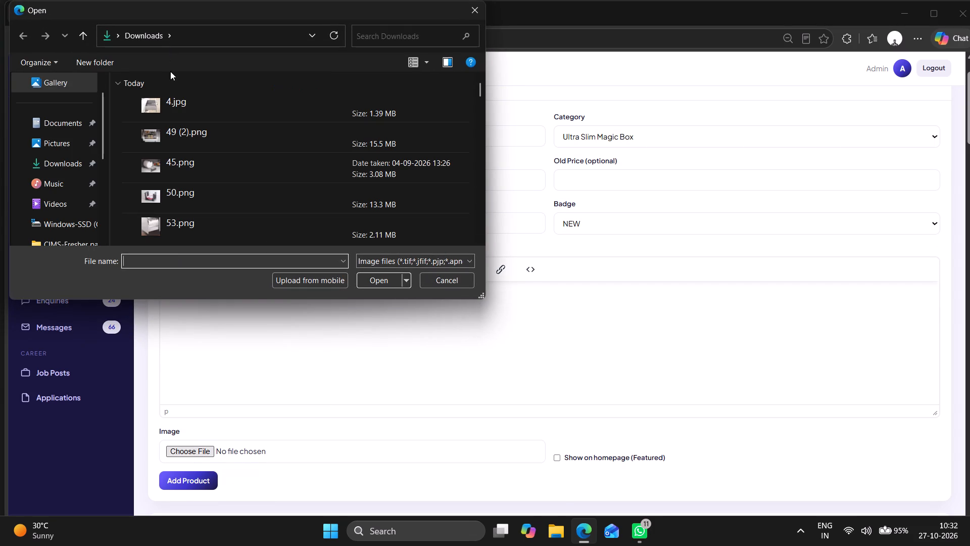
pyautogui.click(181, 107)
pyautogui.doubleClick(181, 107)
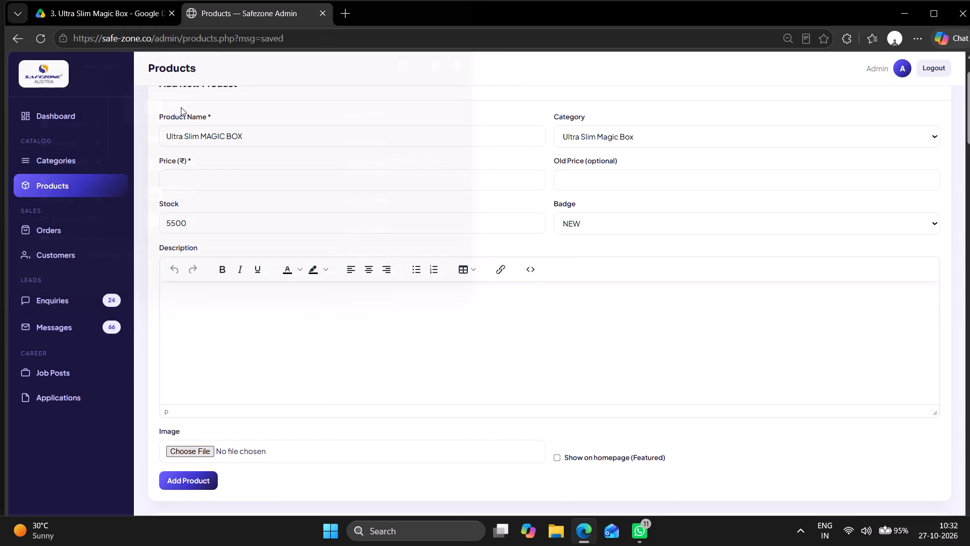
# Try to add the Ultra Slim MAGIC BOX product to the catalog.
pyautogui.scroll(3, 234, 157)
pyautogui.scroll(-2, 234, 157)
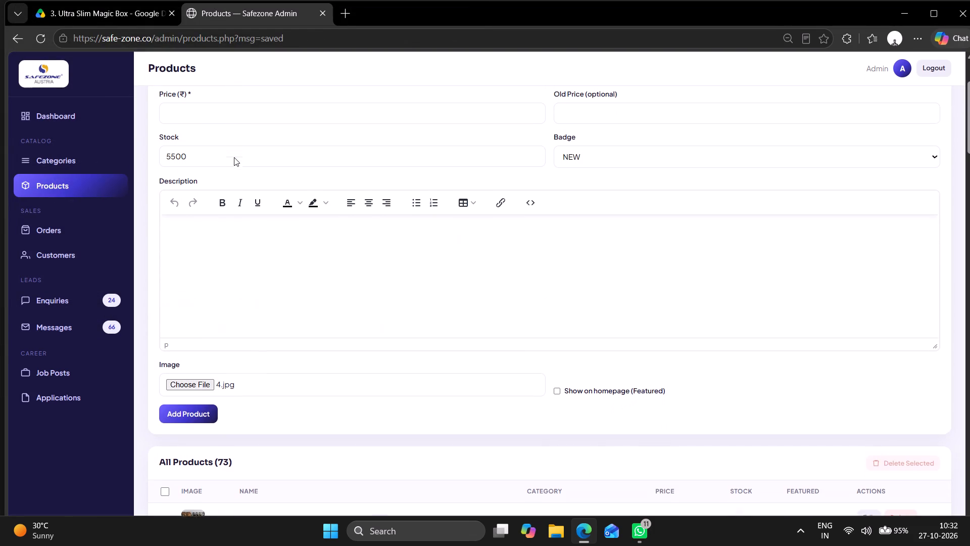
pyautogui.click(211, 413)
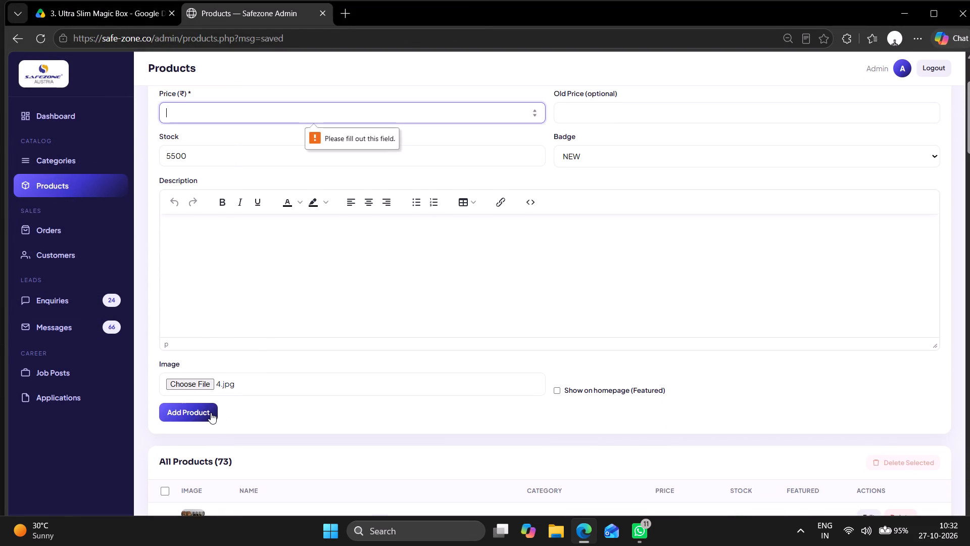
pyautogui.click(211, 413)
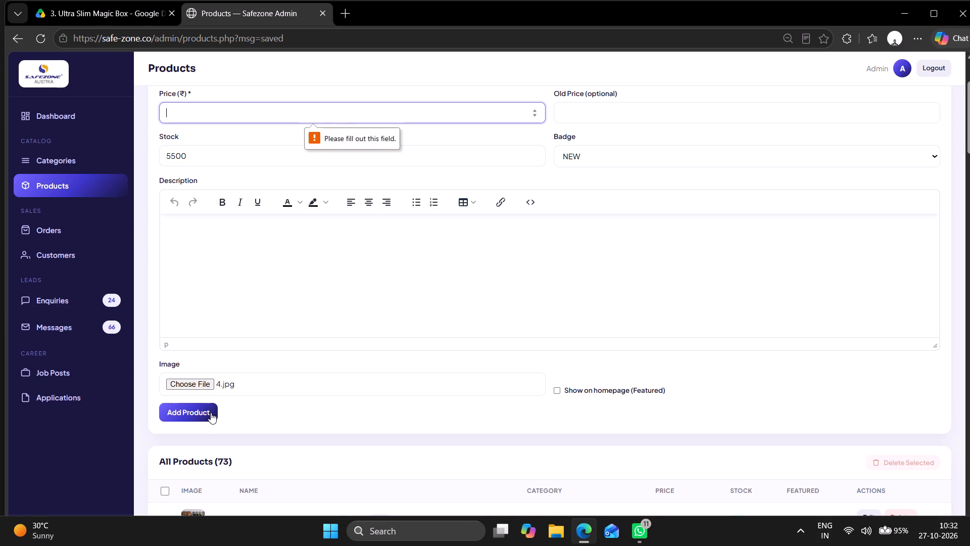
# Set the new product's stock to 99.
pyautogui.doubleClick(248, 162)
pyautogui.doubleClick(248, 162)
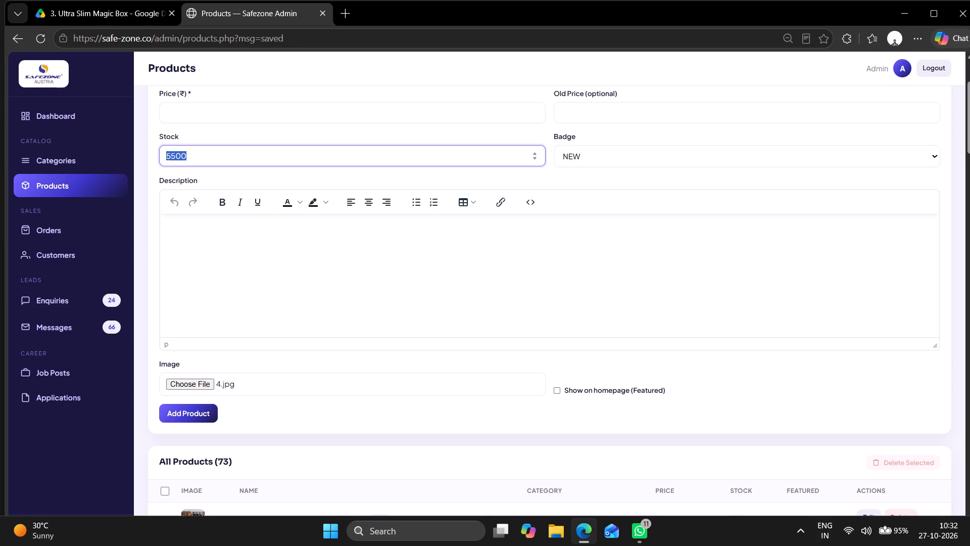
pyautogui.hotkey('ctrl', 'x')
pyautogui.write('99')
# Open the new product's price for editing.
pyautogui.scroll(2, 280, 193)
pyautogui.doubleClick(244, 245)
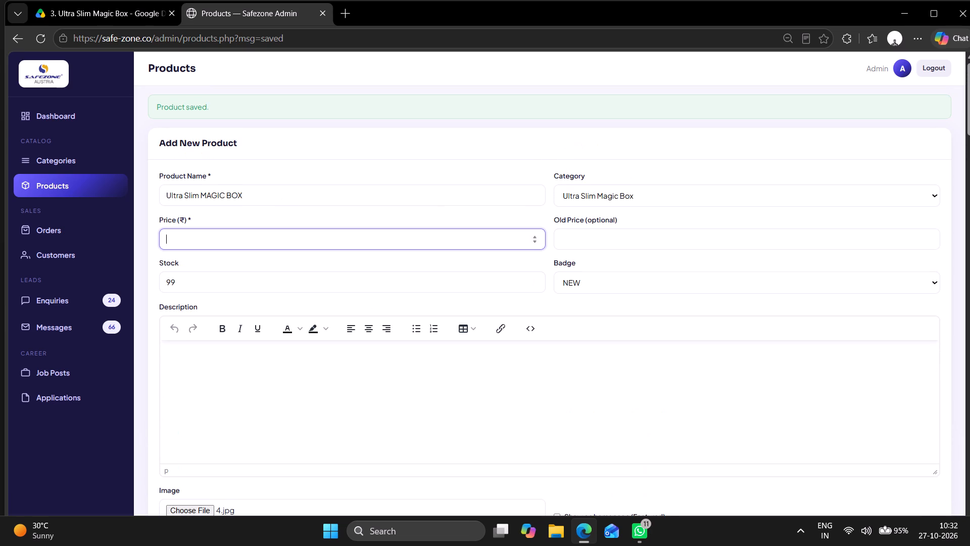
# Set the new product's price to 5500 and add the Ultra Slim MAGIC BOX product to the catalog.
pyautogui.hotkey('ctrl', 'v')
pyautogui.scroll(-2, 242, 277)
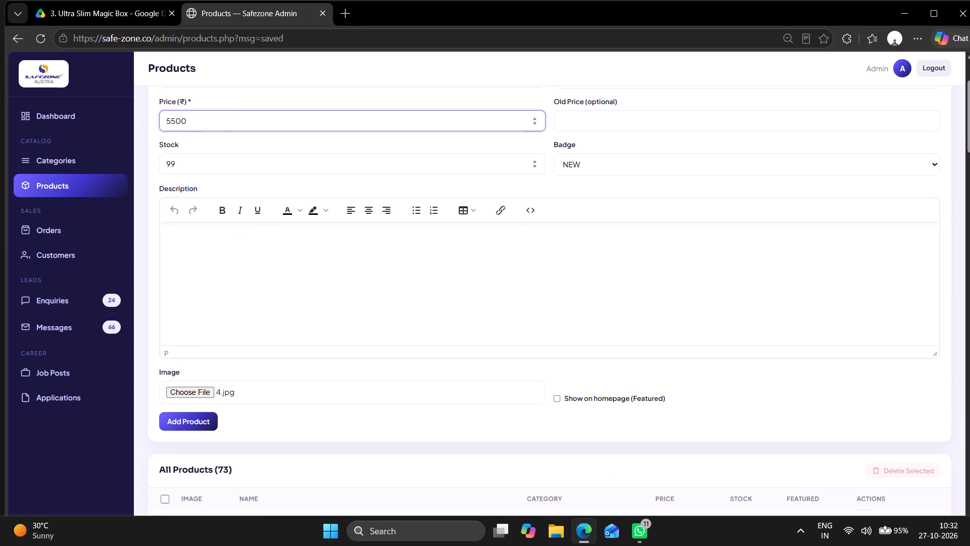
pyautogui.doubleClick(184, 411)
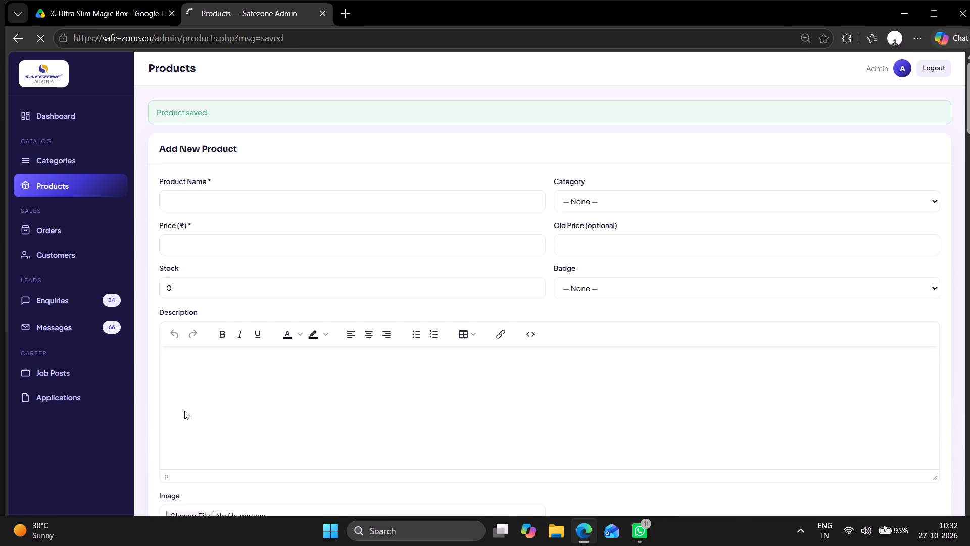
# Look through the All Products list to review the existing catalog entries and their categories.
pyautogui.scroll(-4, 205, 414)
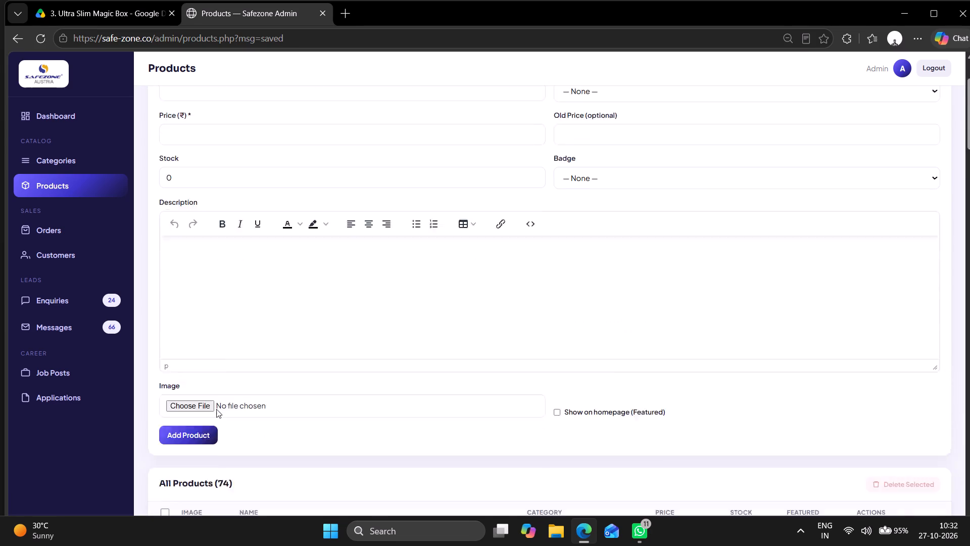
pyautogui.scroll(-11, 217, 409)
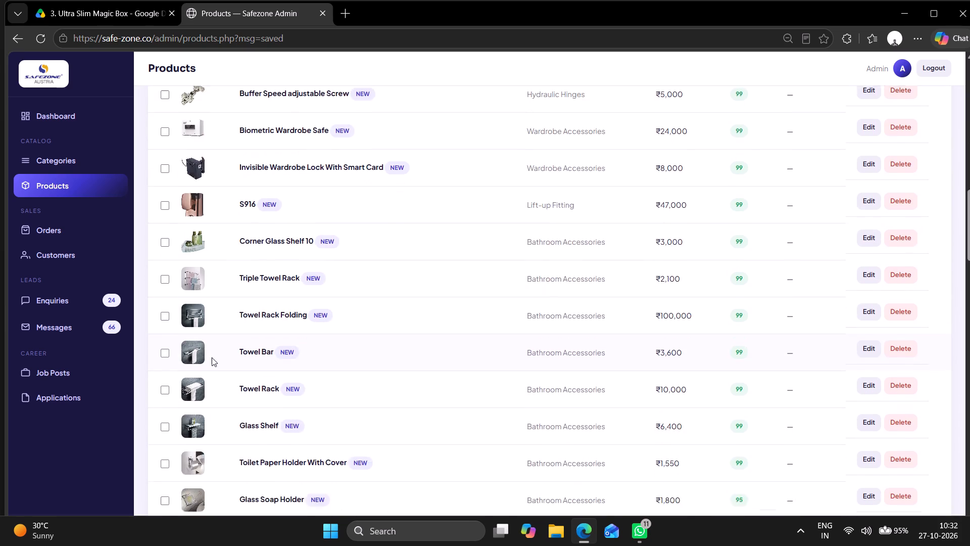
pyautogui.scroll(2, 210, 356)
pyautogui.scroll(-7, 209, 353)
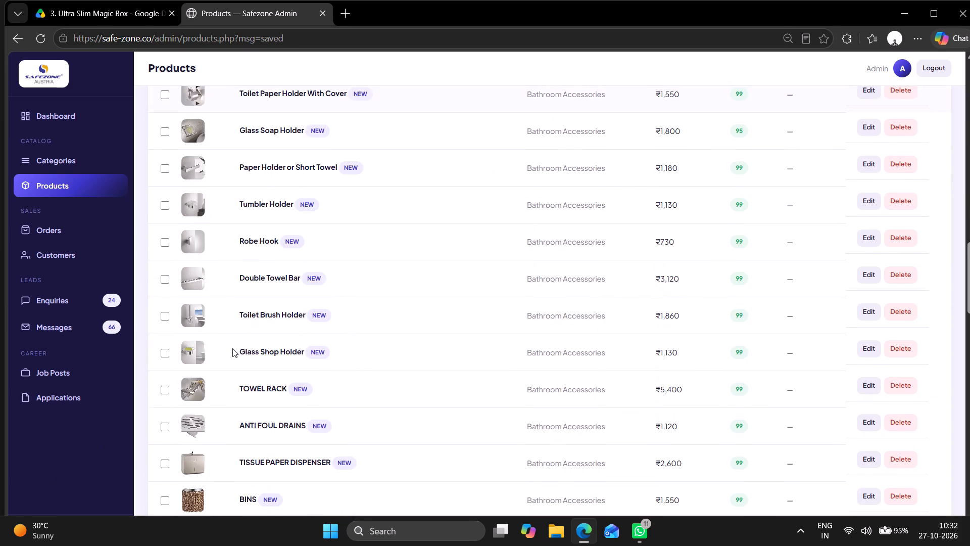
pyautogui.scroll(-14, 232, 339)
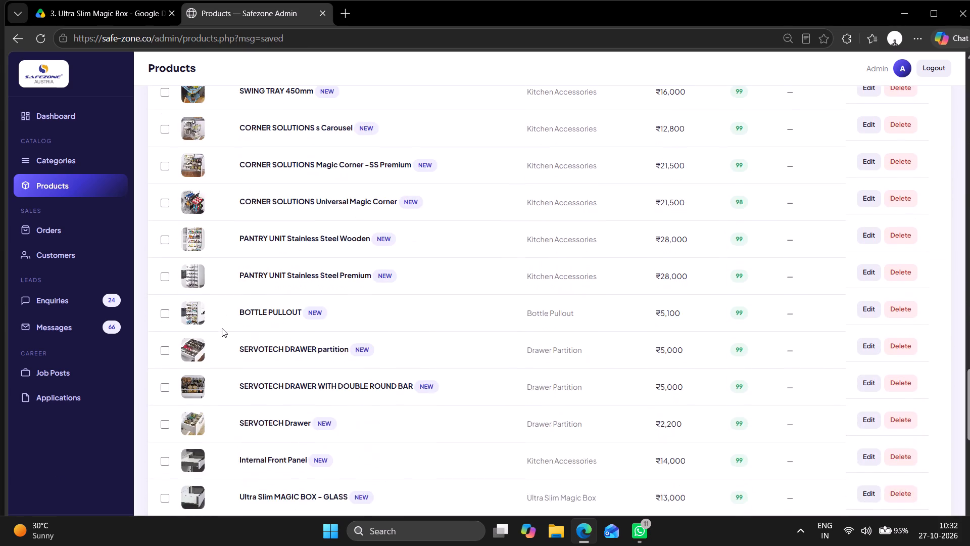
pyautogui.scroll(-3, 222, 328)
pyautogui.scroll(18, 222, 328)
pyautogui.scroll(-9, 222, 328)
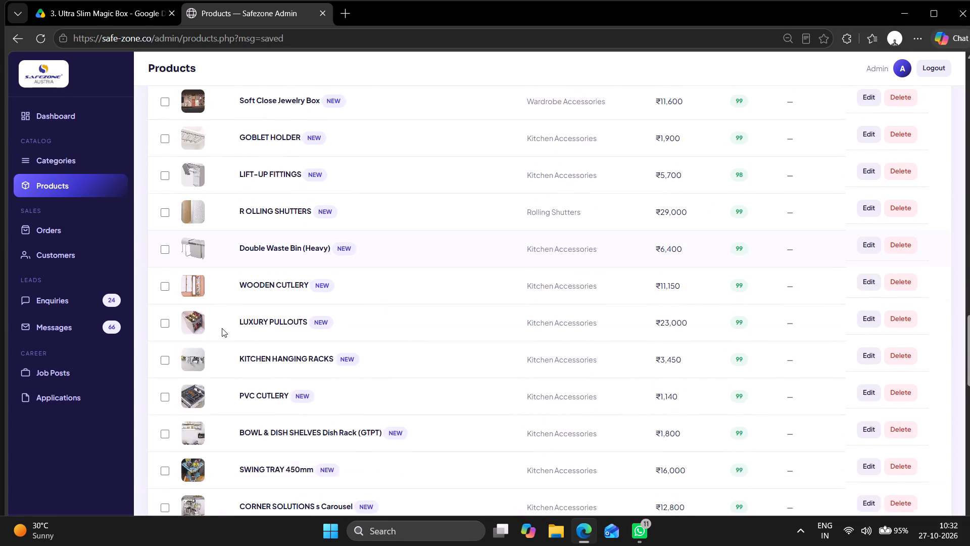
pyautogui.scroll(-6, 230, 380)
pyautogui.scroll(7, 227, 374)
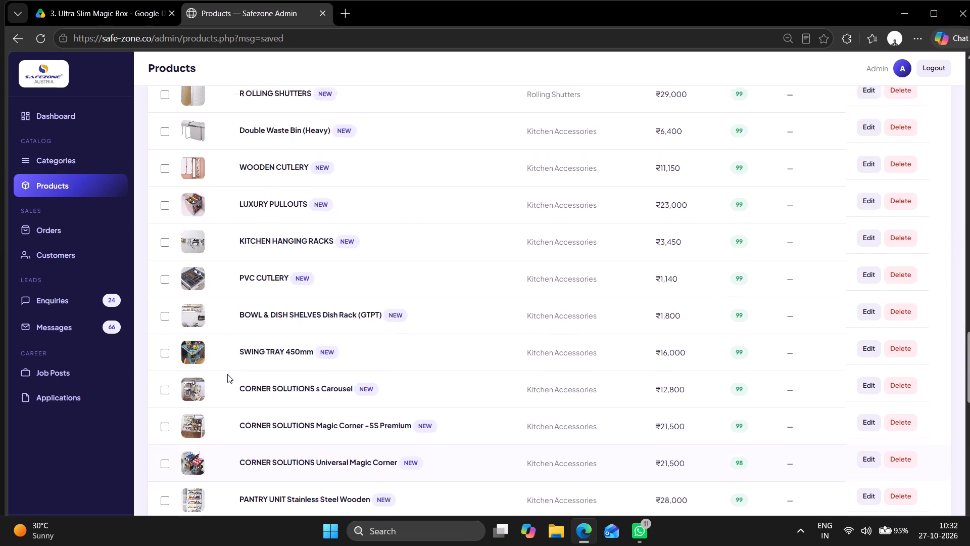
pyautogui.scroll(20, 227, 374)
pyautogui.scroll(8, 227, 374)
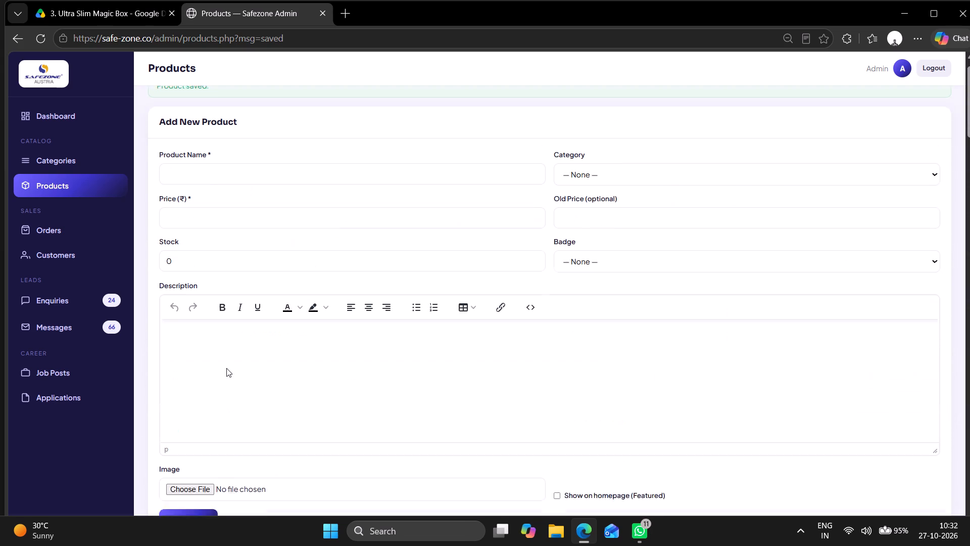
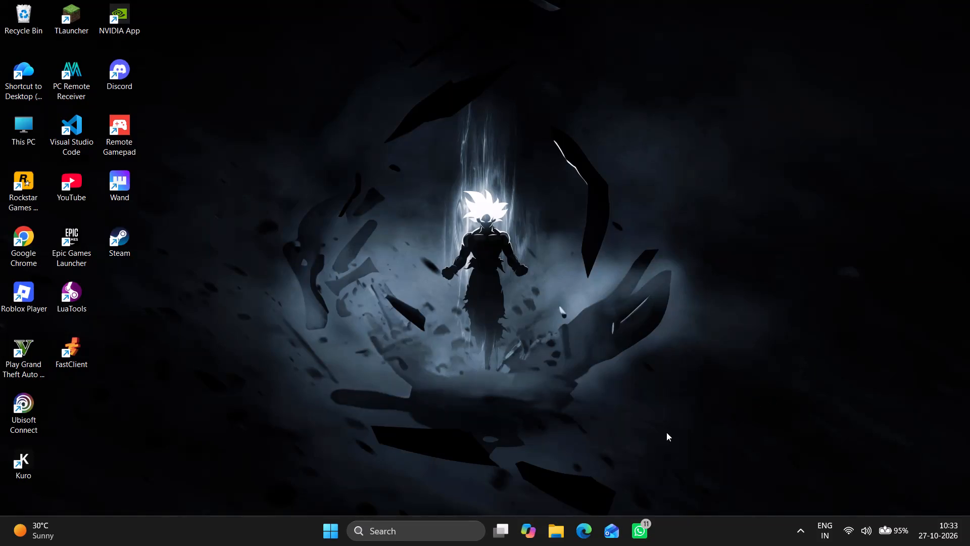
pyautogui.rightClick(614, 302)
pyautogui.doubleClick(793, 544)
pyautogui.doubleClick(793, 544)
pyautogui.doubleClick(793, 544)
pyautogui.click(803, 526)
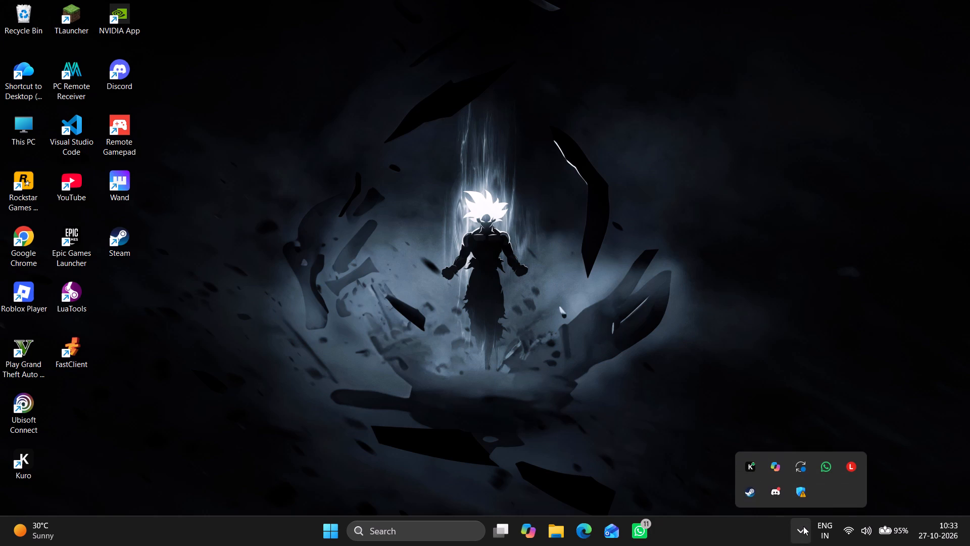